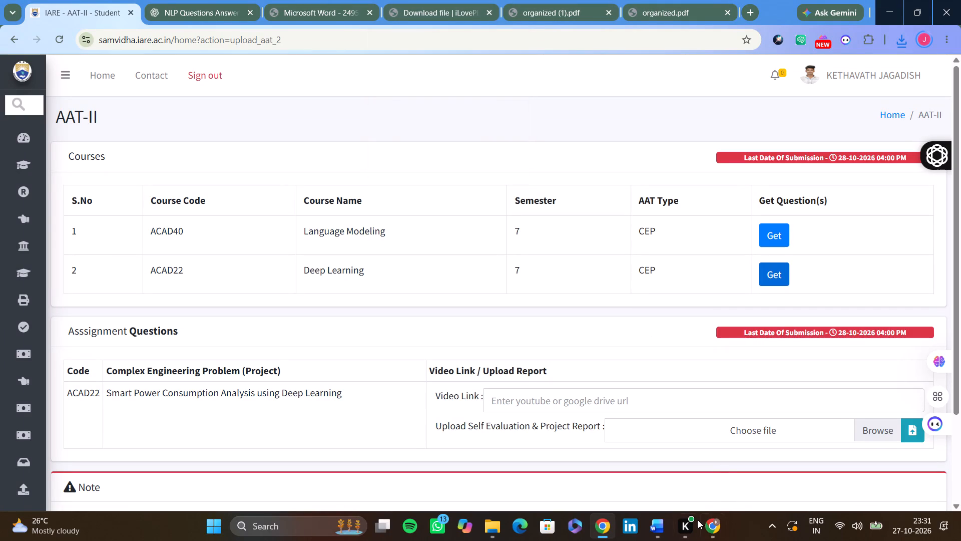
# Switch to the Google Drive window and copy the sharing link of the "Deep learning CEP" folder in My Drive.
pyautogui.click(691, 480)
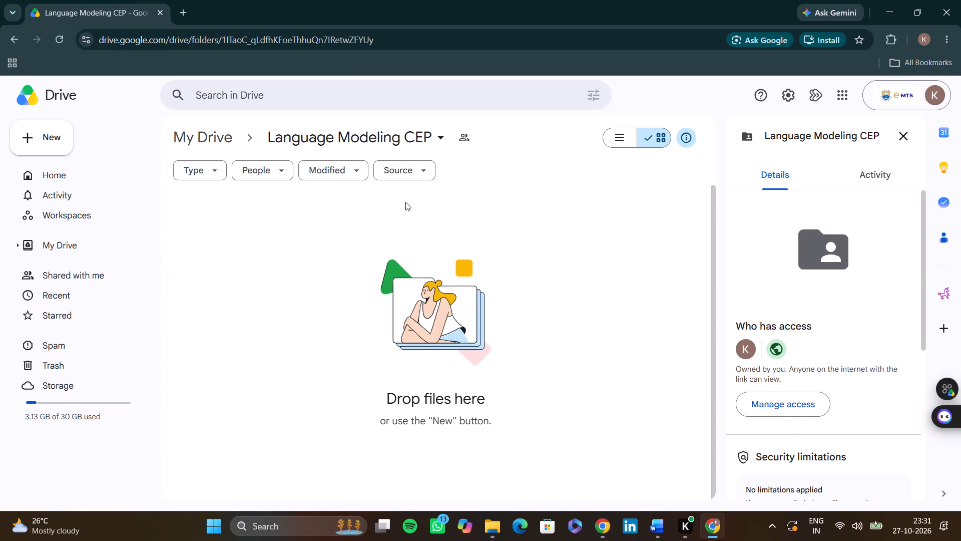
pyautogui.click(193, 138)
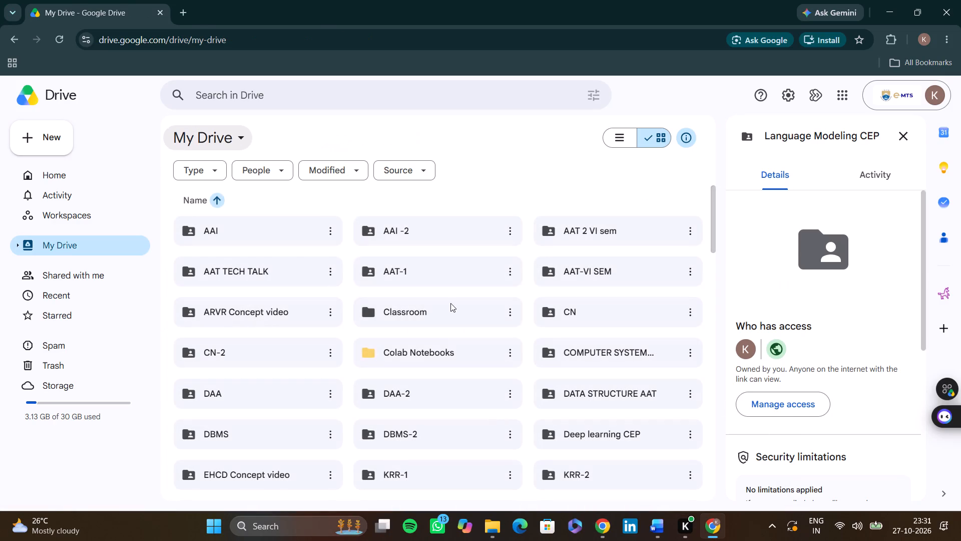
pyautogui.scroll(-1, 478, 368)
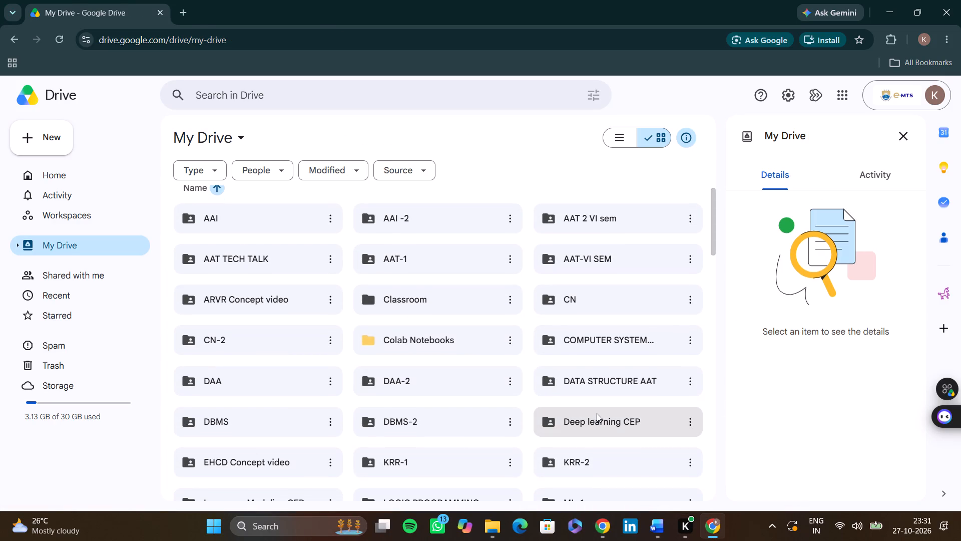
pyautogui.doubleClick(596, 416)
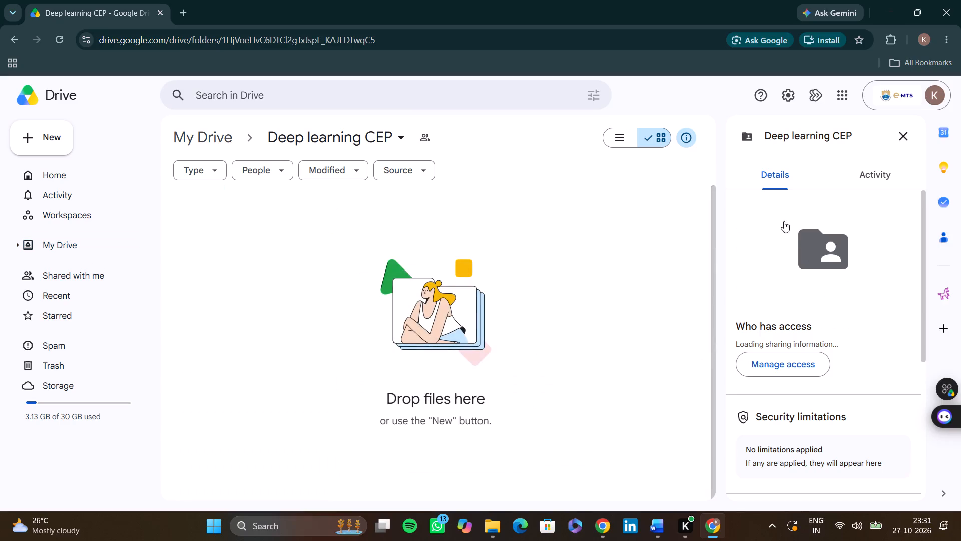
pyautogui.click(757, 395)
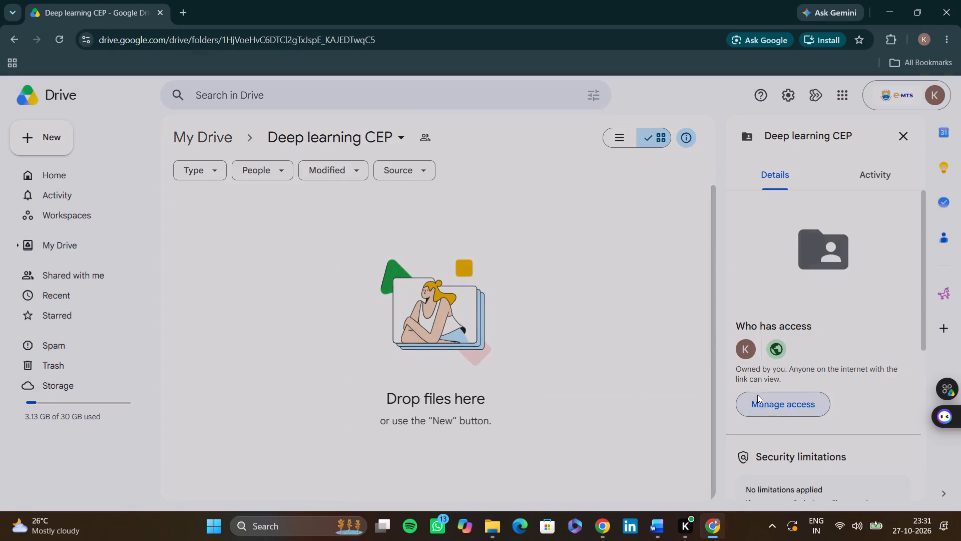
pyautogui.click(381, 393)
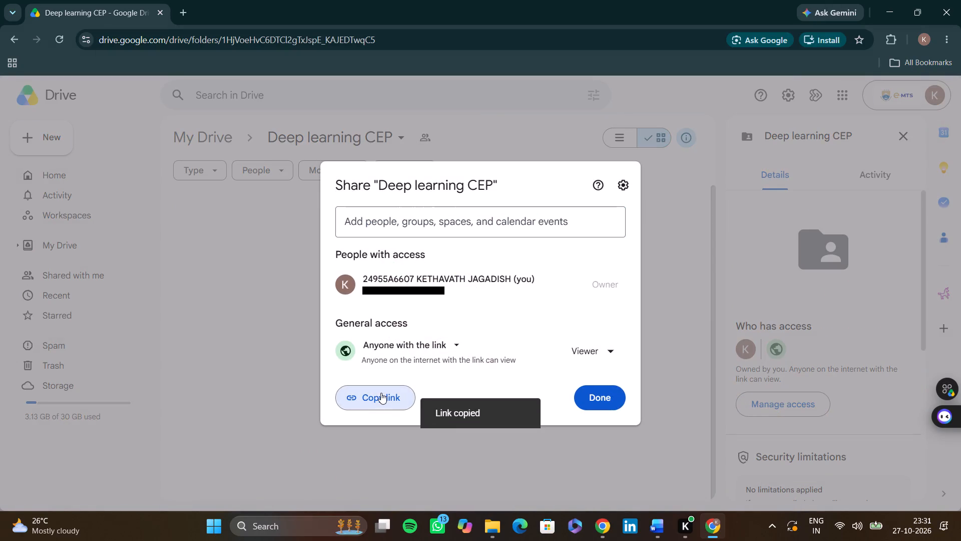
pyautogui.click(606, 393)
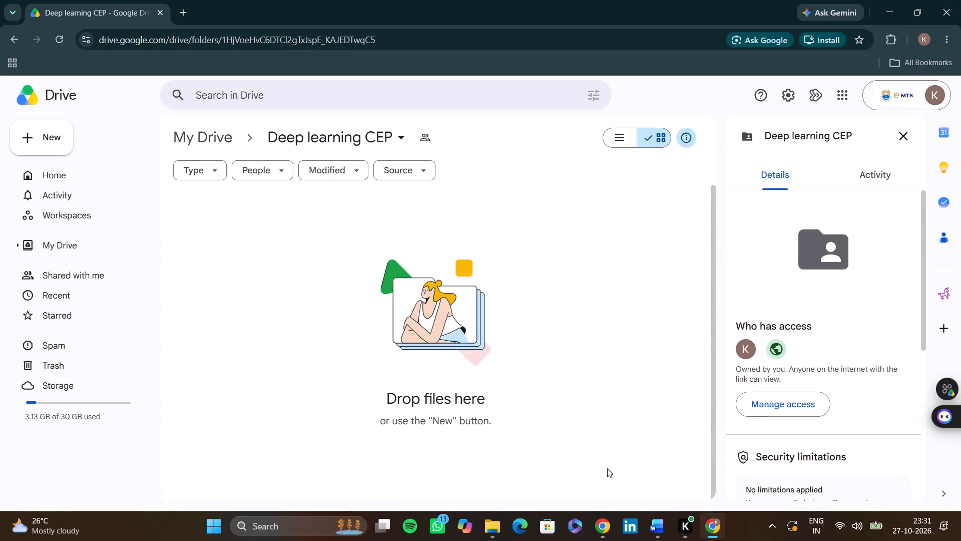
# Return to the AAT-II portal window and paste the copied folder link as the Video Link for ACAD22.
pyautogui.click(581, 478)
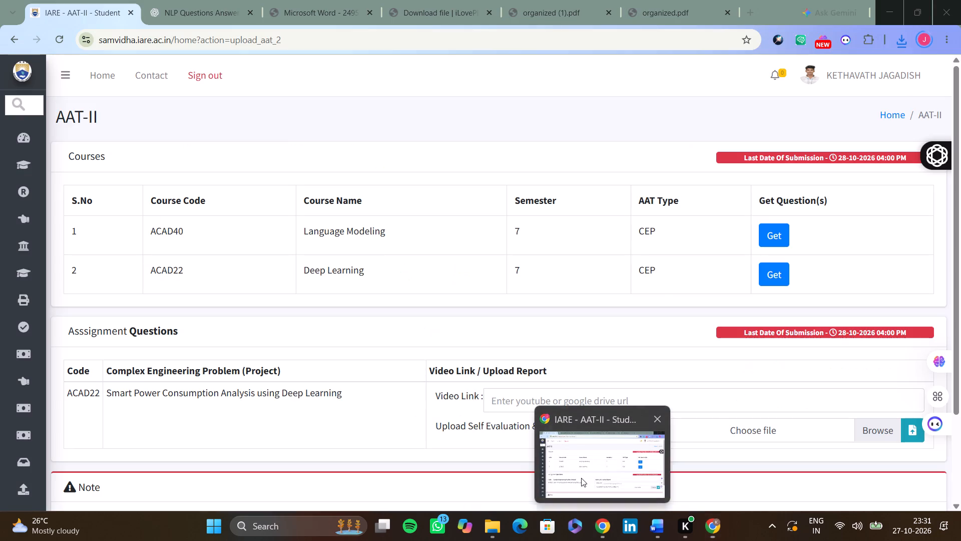
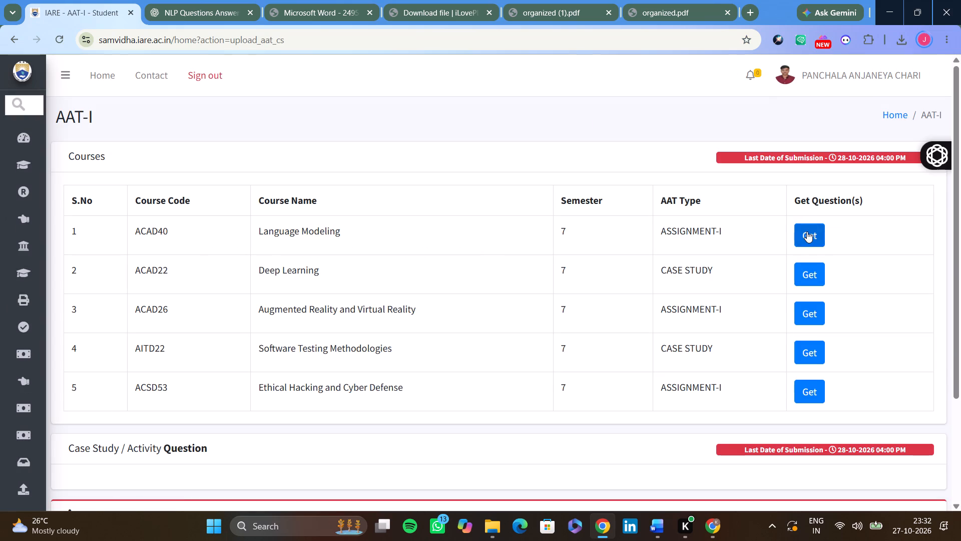
# Load the AAT-I questions for Language Modeling (ACAD40) and copy the full list of ten questions.
pyautogui.doubleClick(807, 231)
pyautogui.scroll(-3, 491, 268)
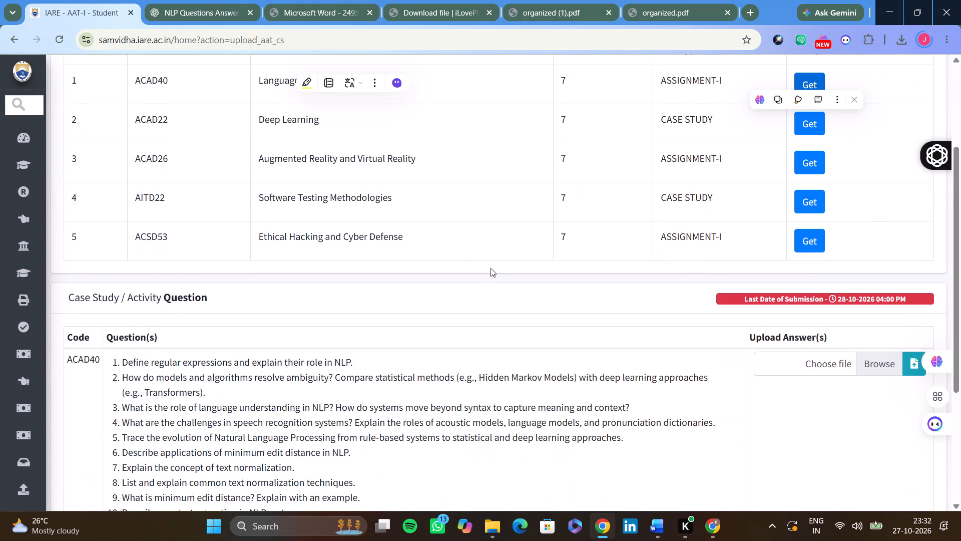
pyautogui.scroll(-1, 491, 268)
pyautogui.moveTo(302, 415); pyautogui.dragTo(128, 352)
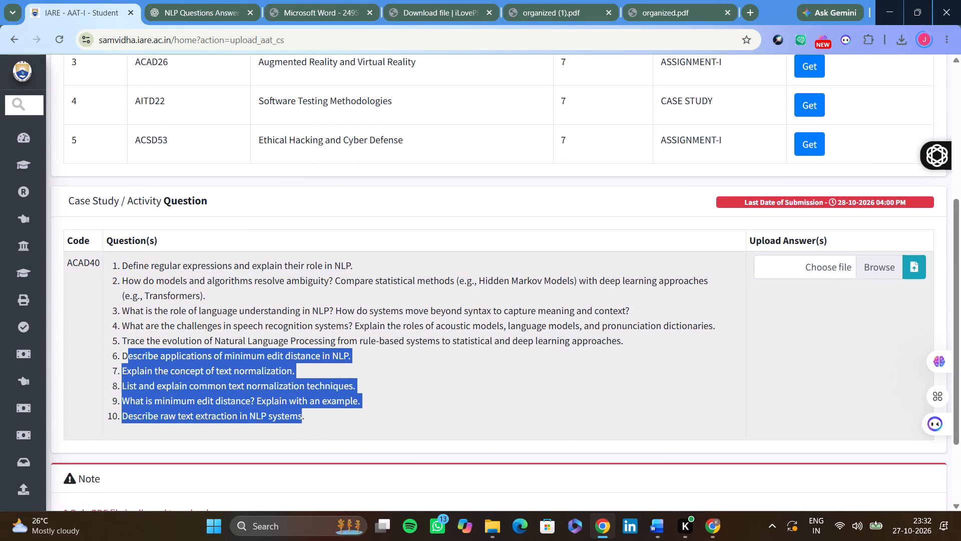
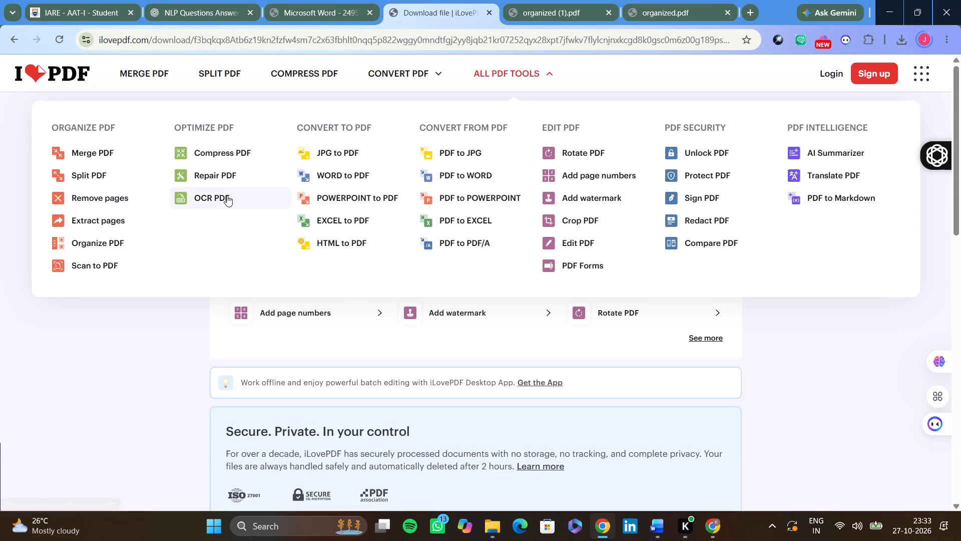
pyautogui.doubleClick(112, 195)
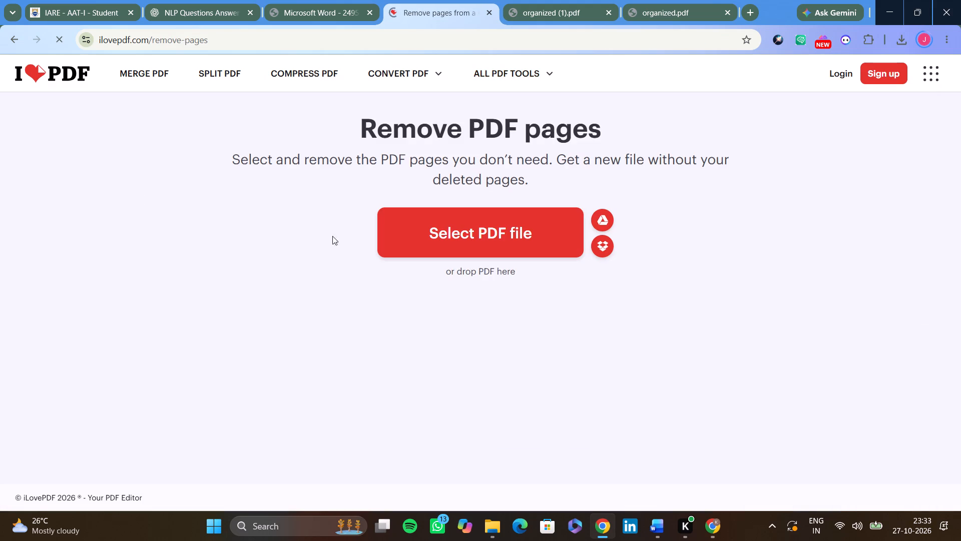
pyautogui.doubleClick(446, 226)
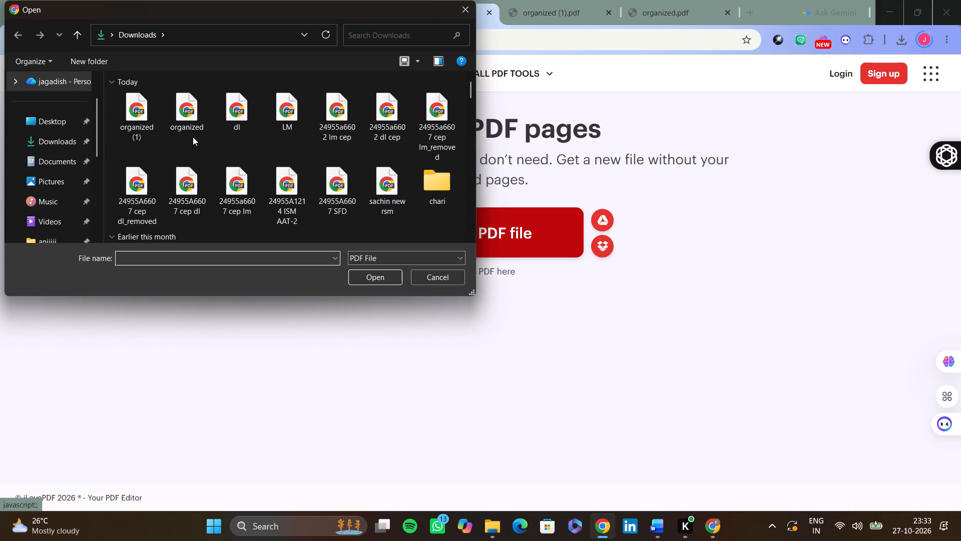
pyautogui.click(345, 128)
pyautogui.hotkey('shift', 'Right')
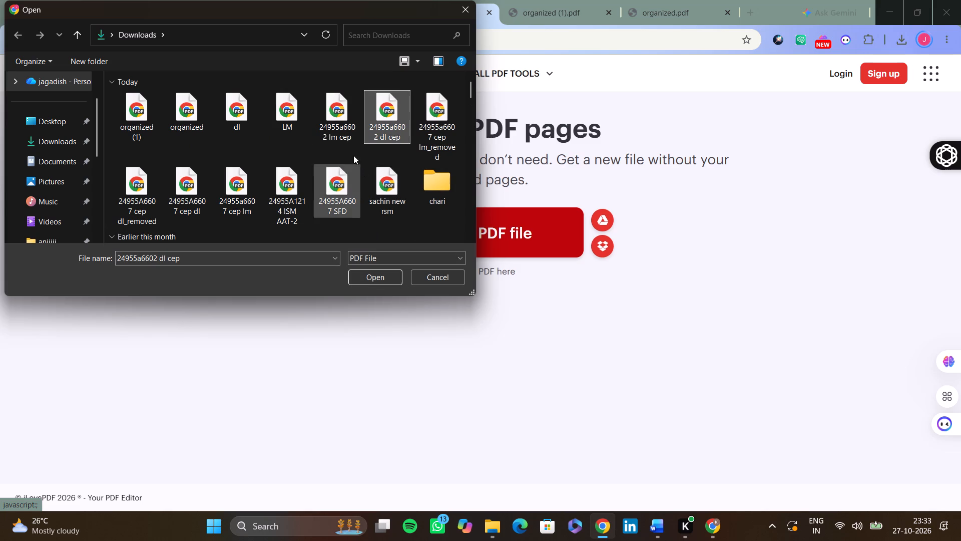
pyautogui.click(344, 137)
pyautogui.hotkey('shift', 'Right')
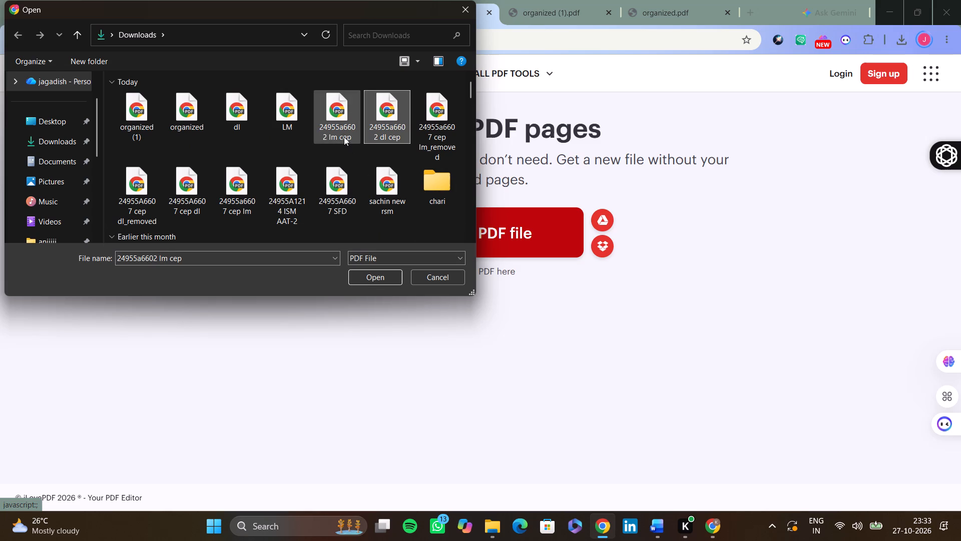
pyautogui.click(344, 128)
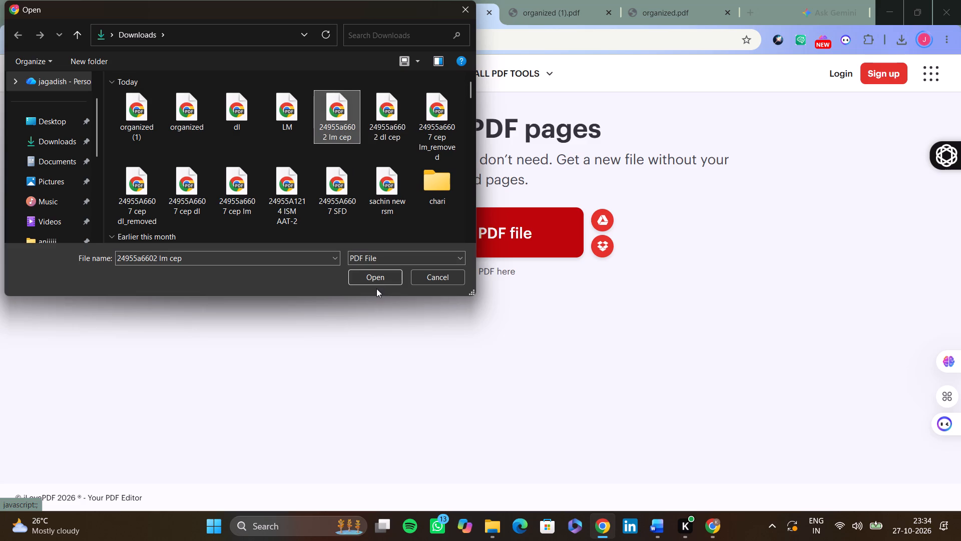
pyautogui.click(372, 275)
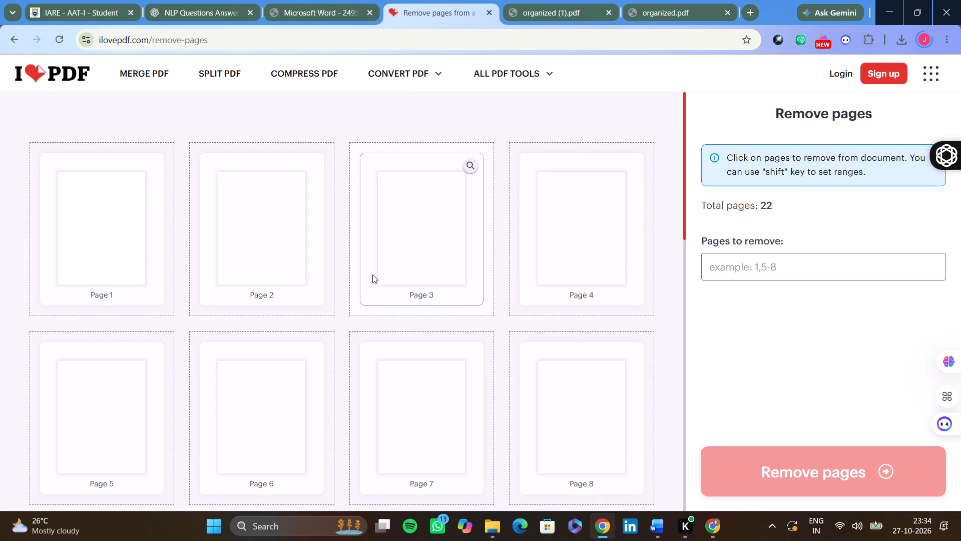
# Remove blank pages 5 and 6 from the "lm cep" PDF.
pyautogui.scroll(-1, 473, 308)
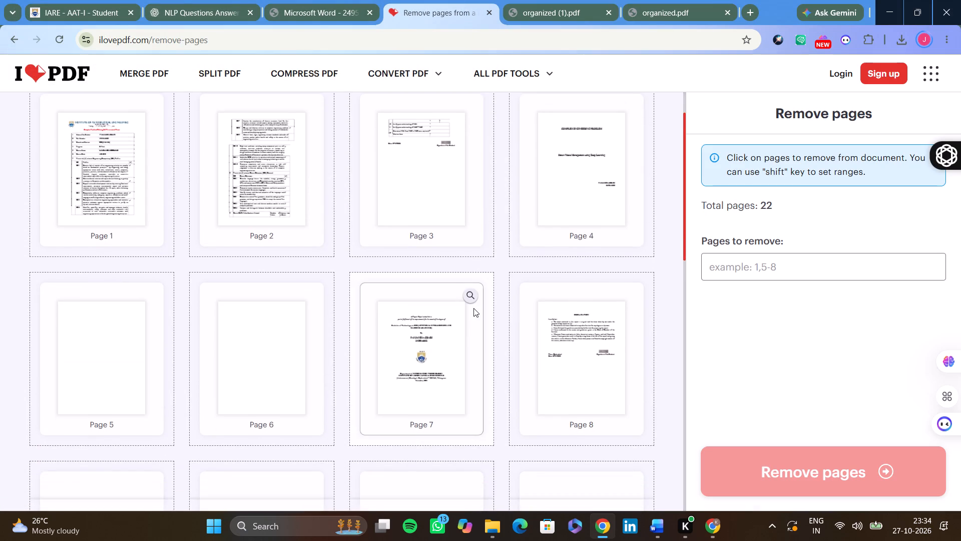
pyautogui.scroll(-1, 473, 308)
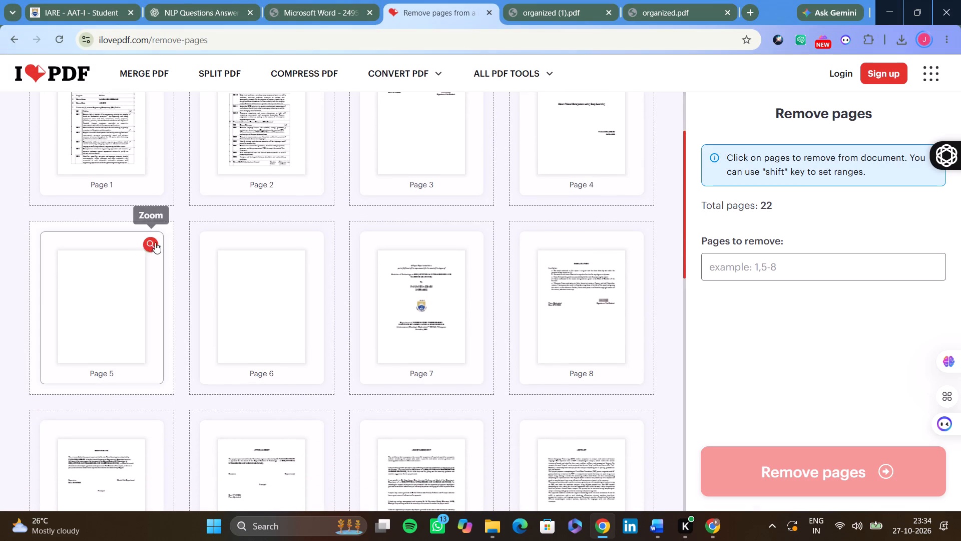
pyautogui.click(111, 250)
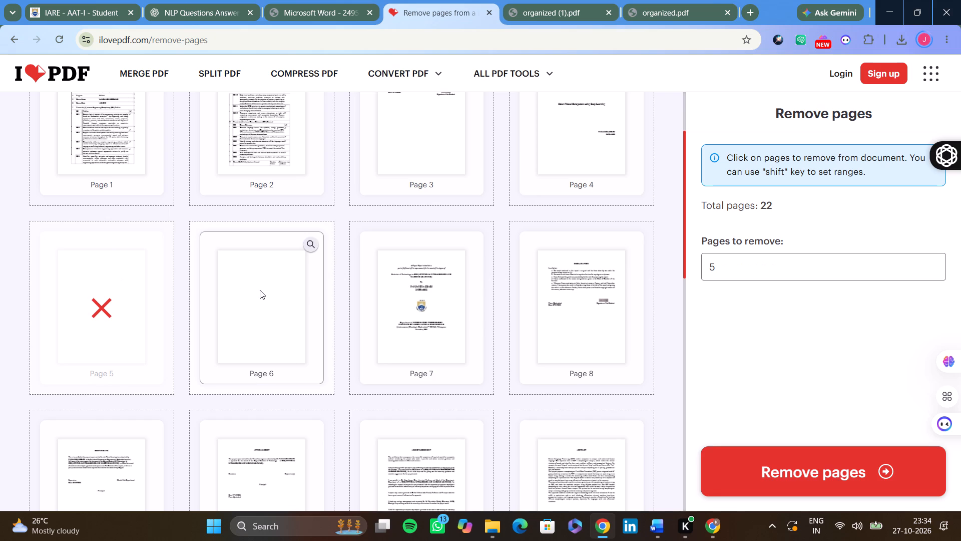
pyautogui.click(260, 290)
pyautogui.scroll(-2, 576, 397)
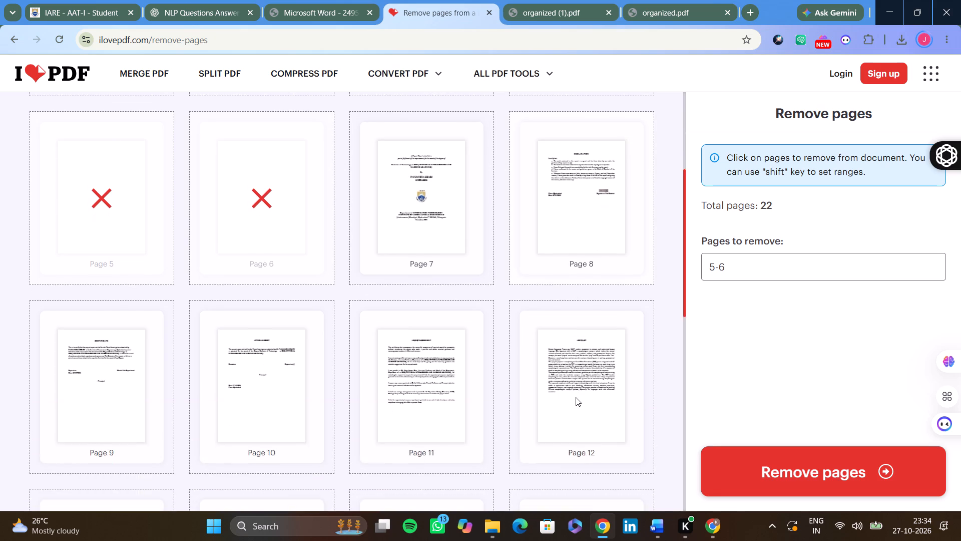
pyautogui.scroll(-6, 576, 397)
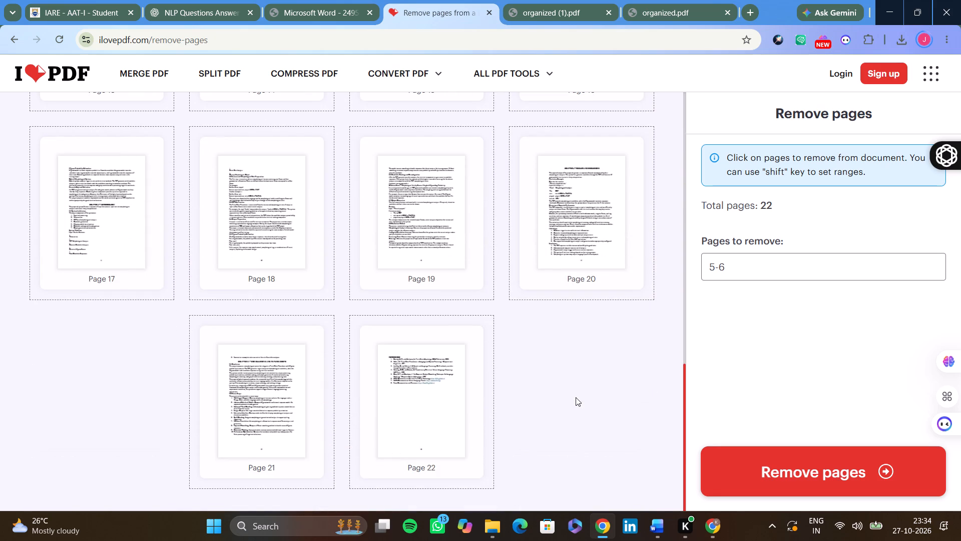
pyautogui.click(765, 484)
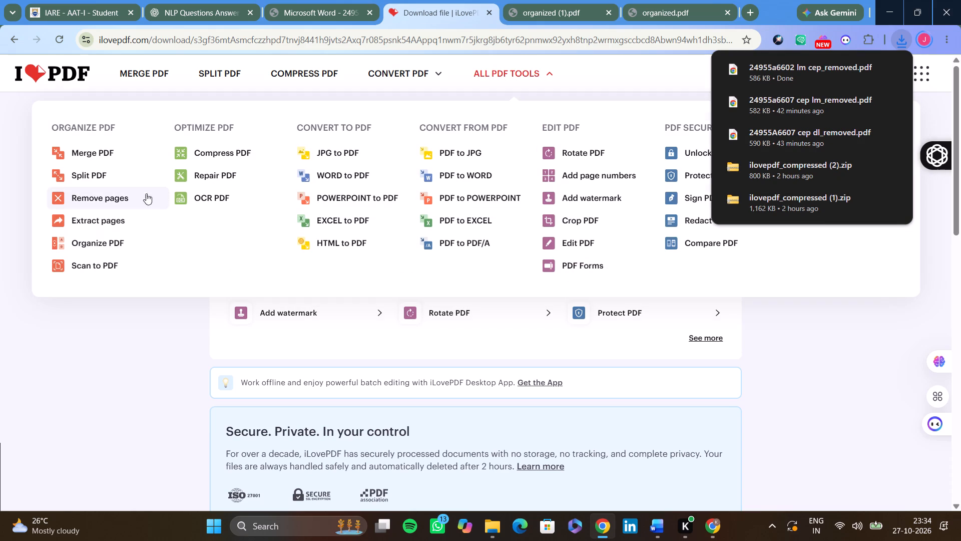
# Restart the Remove pages tool and load the PDF ending in "6602 dl cep" from Downloads.
pyautogui.click(126, 196)
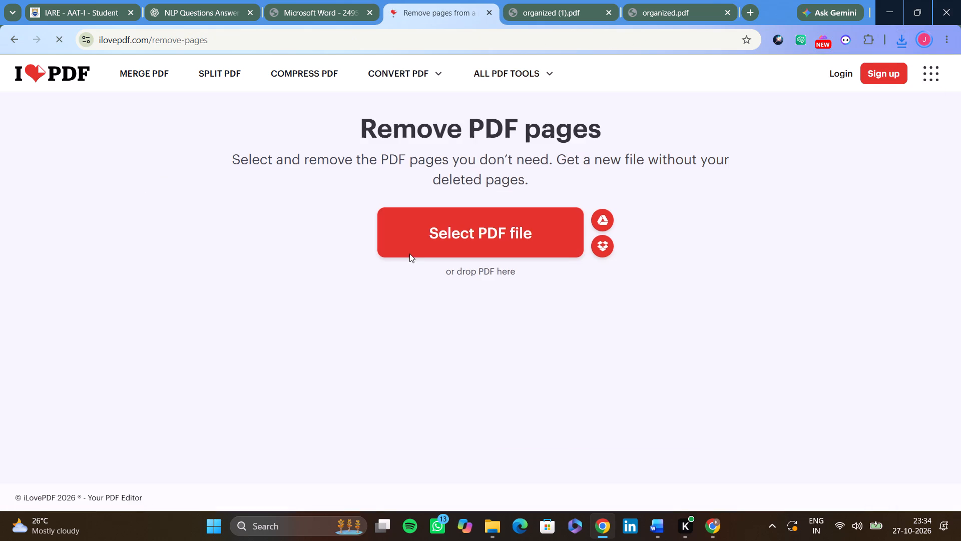
pyautogui.click(409, 253)
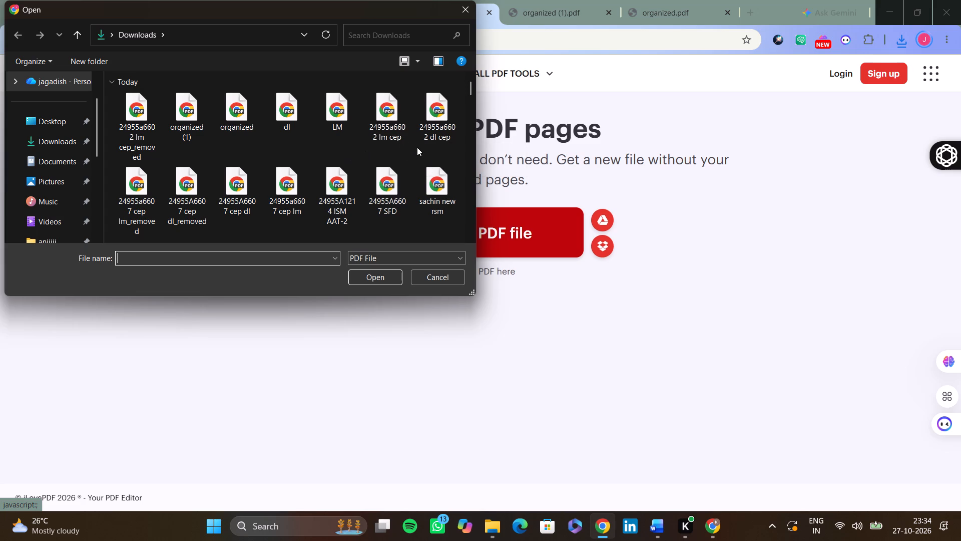
pyautogui.click(437, 136)
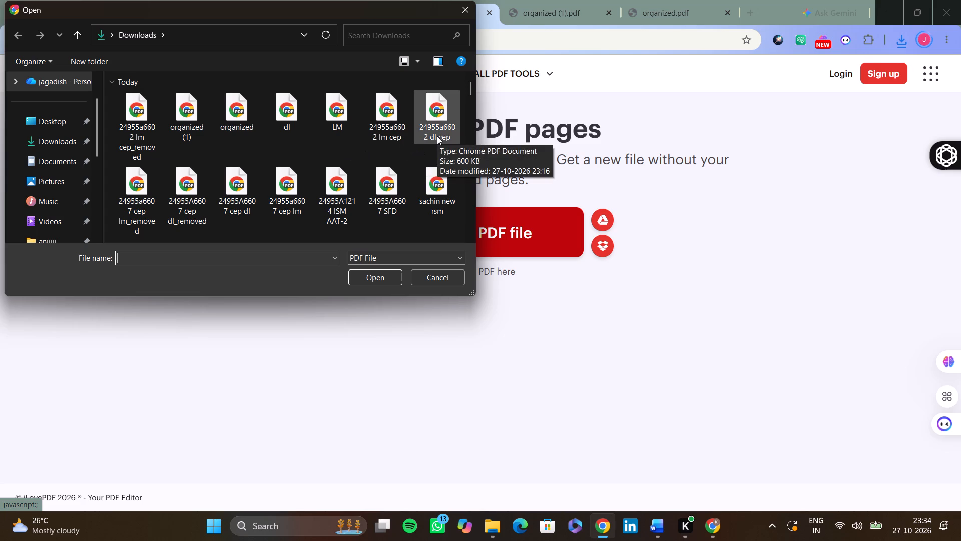
pyautogui.click(363, 281)
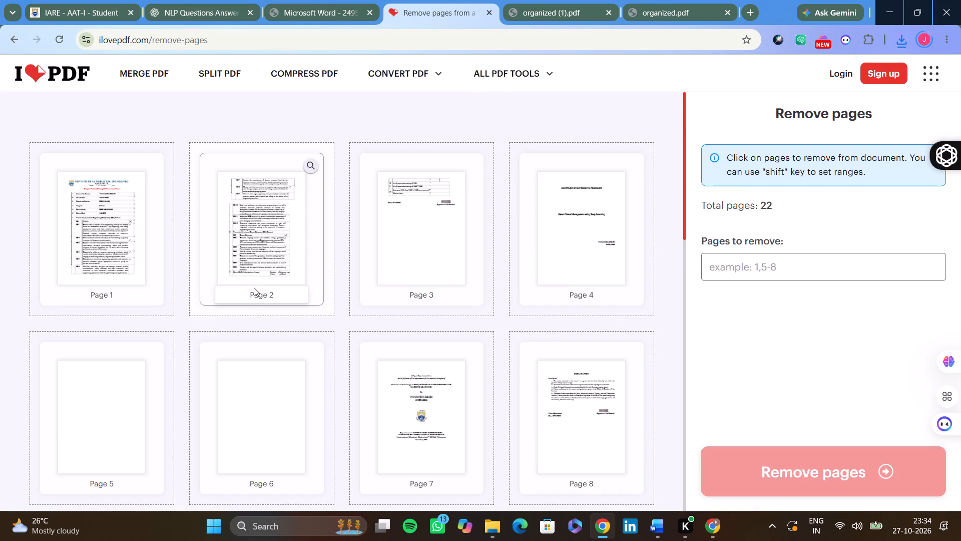
# Remove blank pages 5 and 6 from the "dl cep" PDF and download the resulting file.
pyautogui.scroll(-1, 254, 288)
pyautogui.click(104, 328)
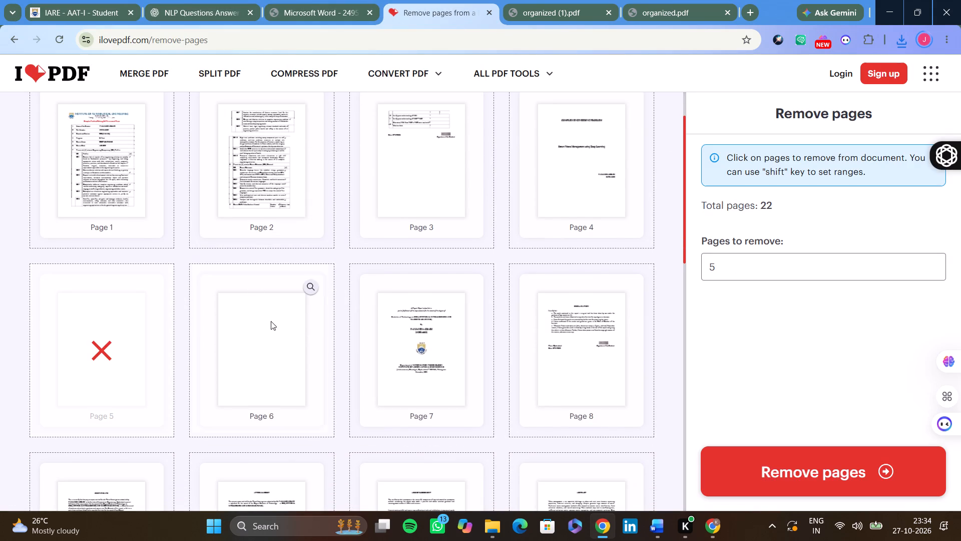
pyautogui.click(282, 322)
pyautogui.click(736, 457)
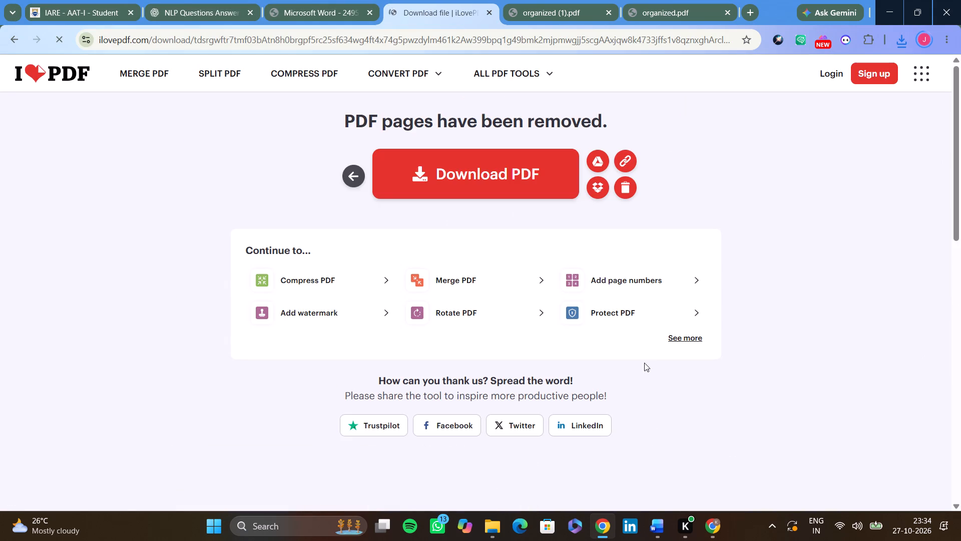
pyautogui.click(506, 186)
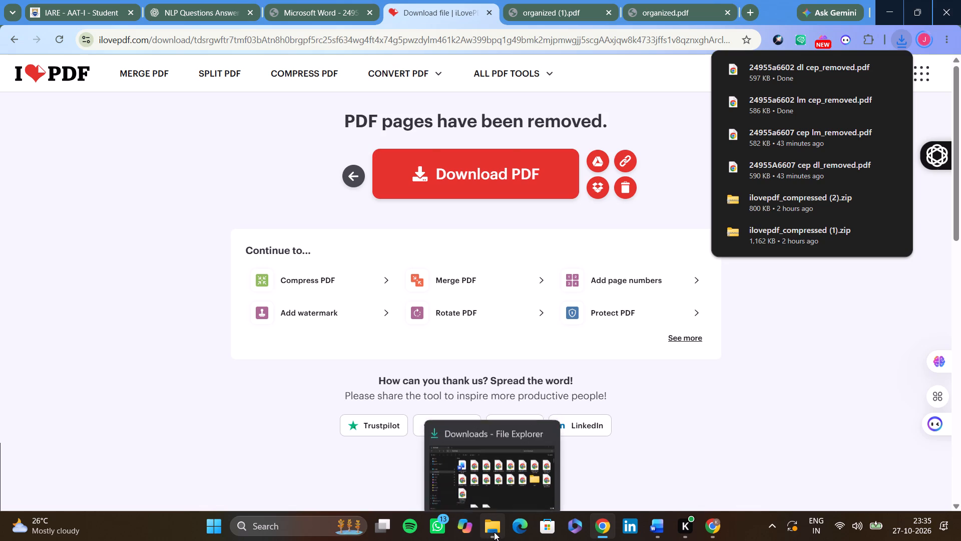
# In File Explorer, move the "lm cep_removed" and "dl cep_removed" PDFs for 6602 from Downloads into the "chari" folder, then return to Downloads.
pyautogui.click(468, 484)
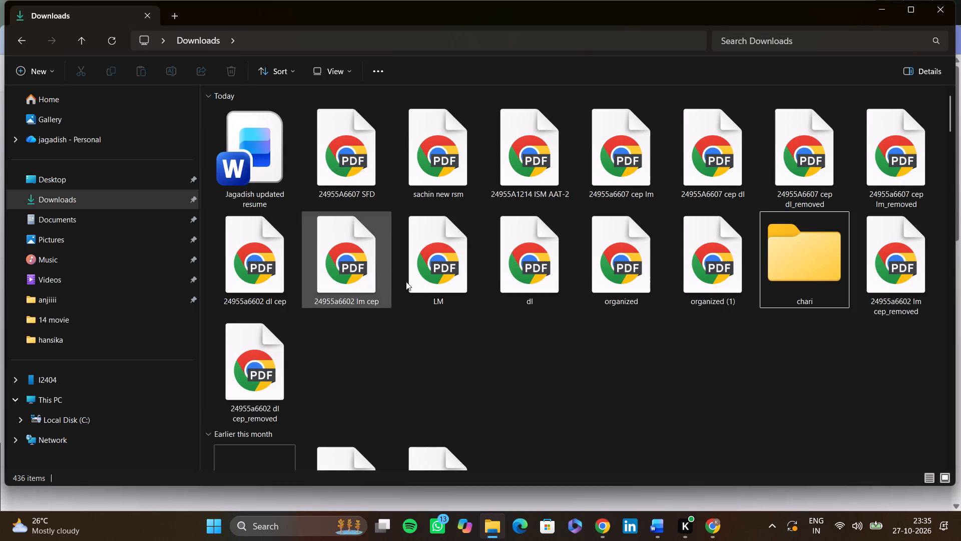
pyautogui.scroll(4, 465, 347)
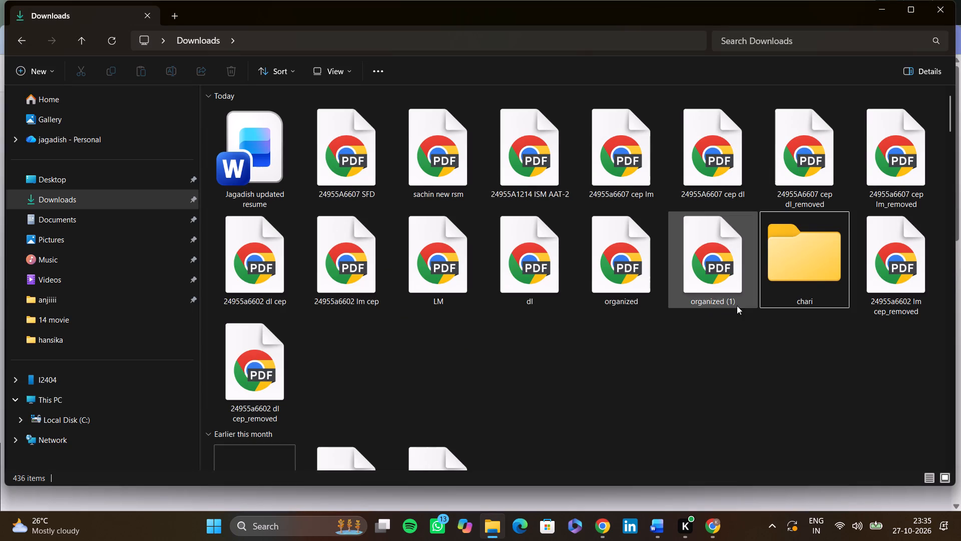
pyautogui.click(867, 273)
pyautogui.hotkey('shift', 'Right')
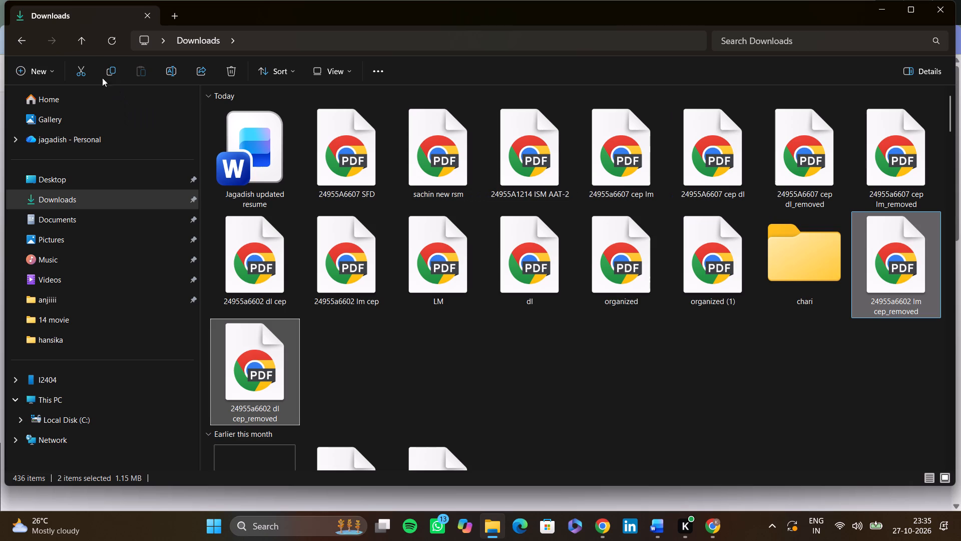
pyautogui.click(88, 70)
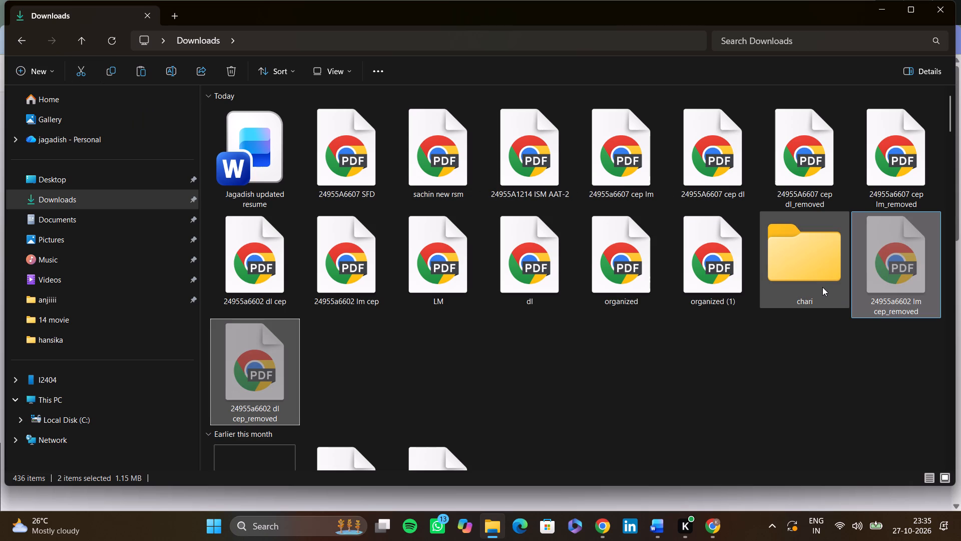
pyautogui.doubleClick(820, 286)
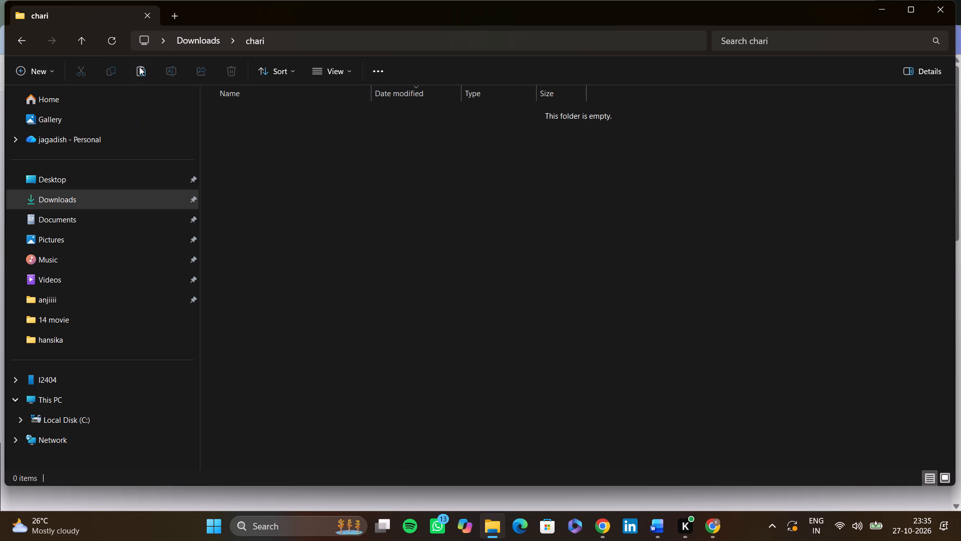
pyautogui.click(138, 74)
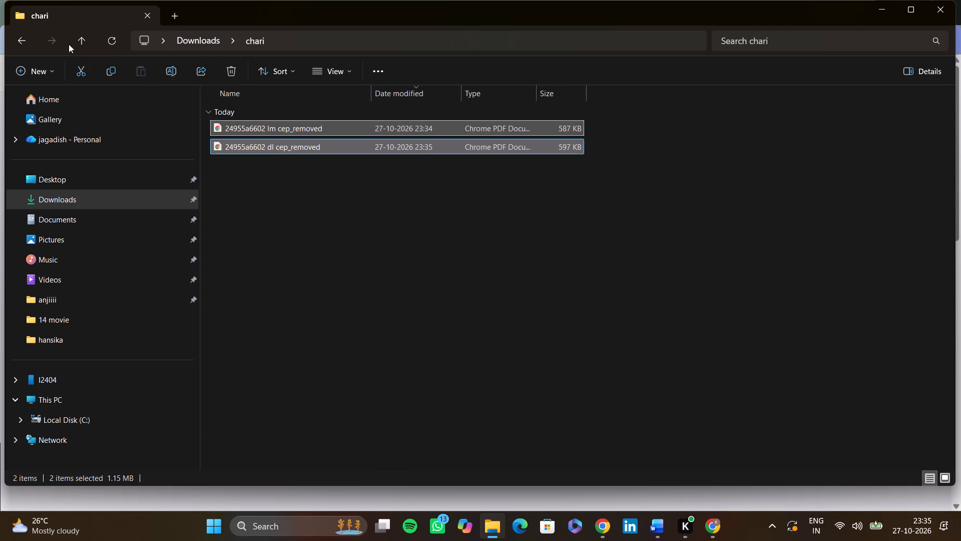
pyautogui.click(81, 38)
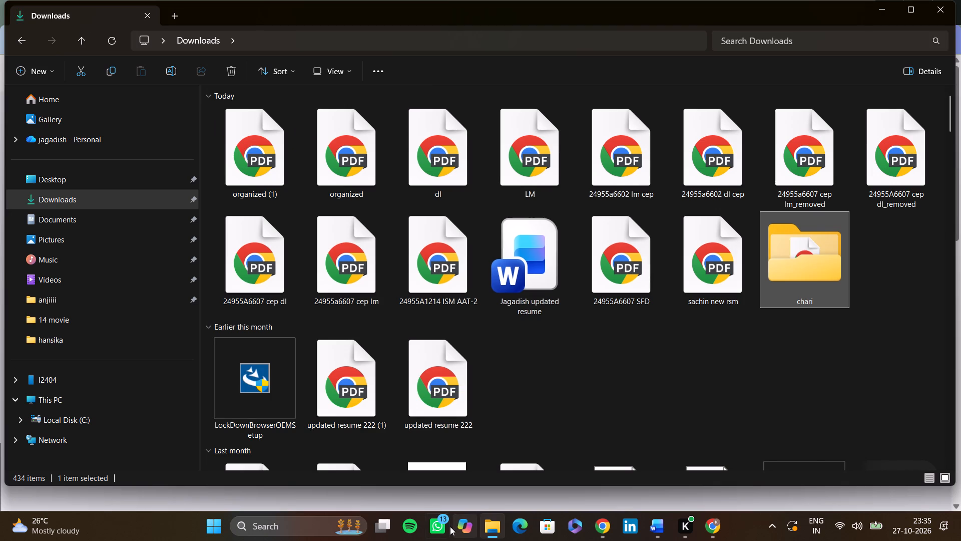
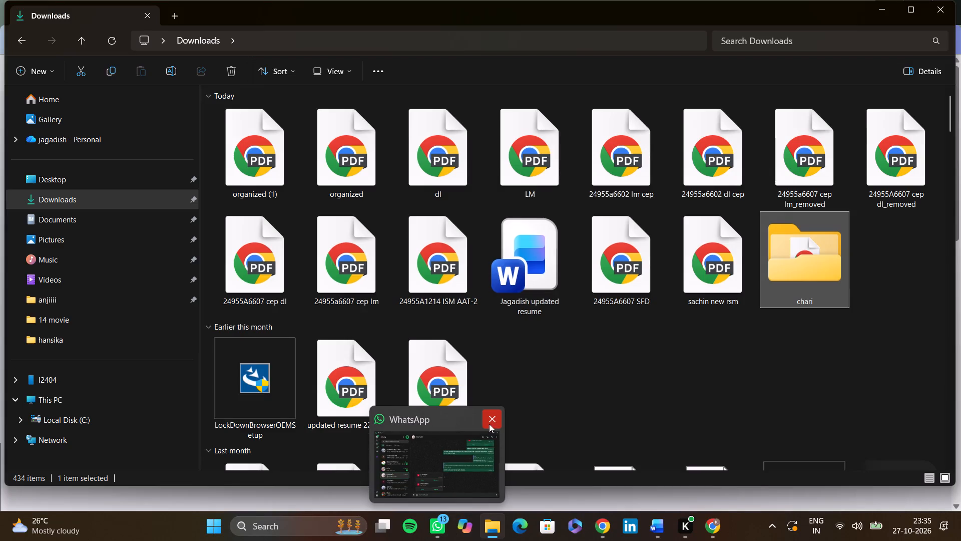
# Close the WhatsApp window and the Document1 window in Word.
pyautogui.click(489, 424)
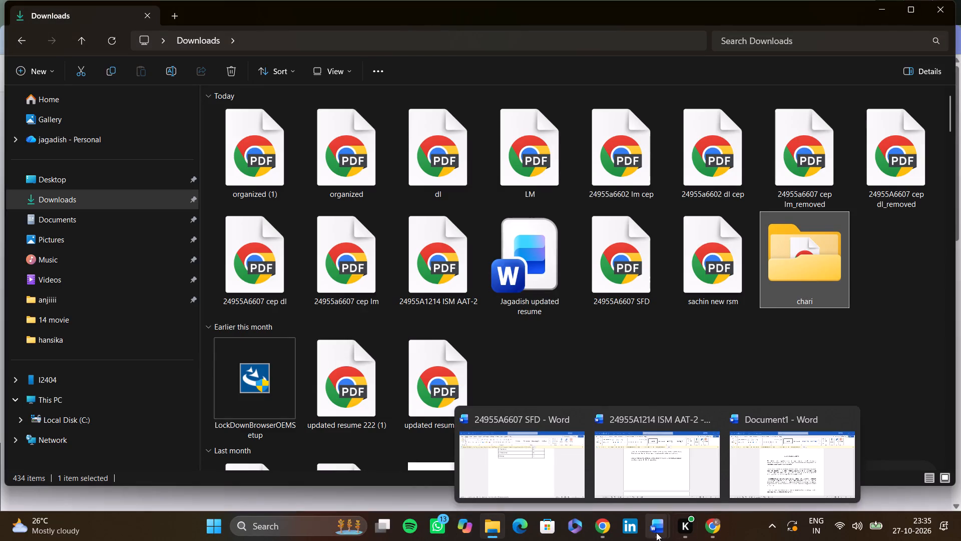
pyautogui.click(848, 413)
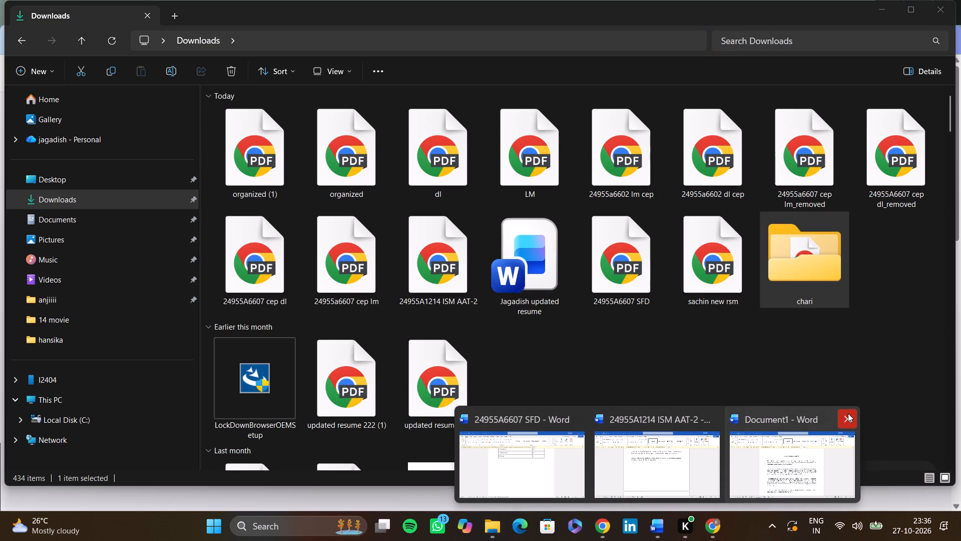
# Close the Document1 acknowledgement file in Word without saving it.
pyautogui.click(846, 418)
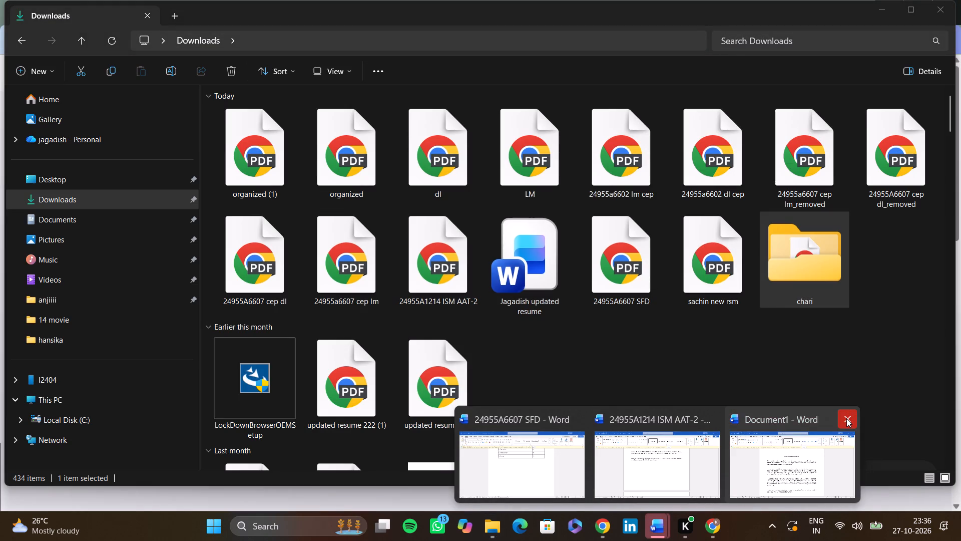
pyautogui.click(846, 418)
pyautogui.click(793, 463)
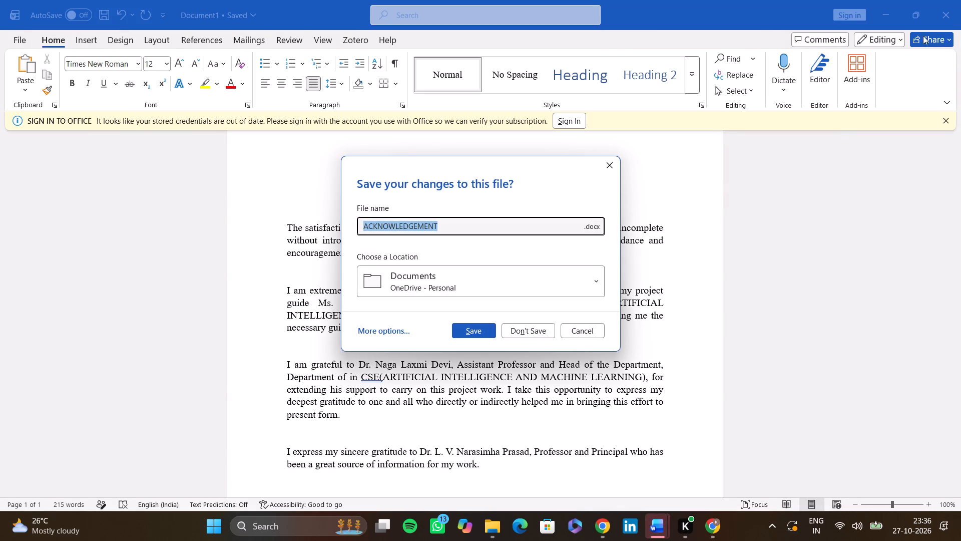
pyautogui.click(532, 328)
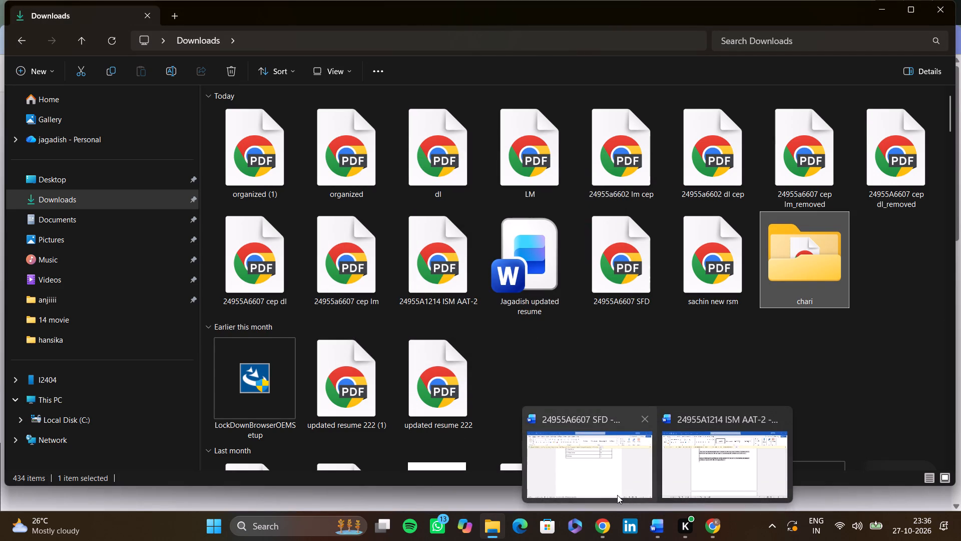
# In the Word document ending in "6607 SFD", delete everything from the Complex Problem-Solving Self-Assessment Form through the references.
pyautogui.click(617, 495)
pyautogui.scroll(4, 491, 371)
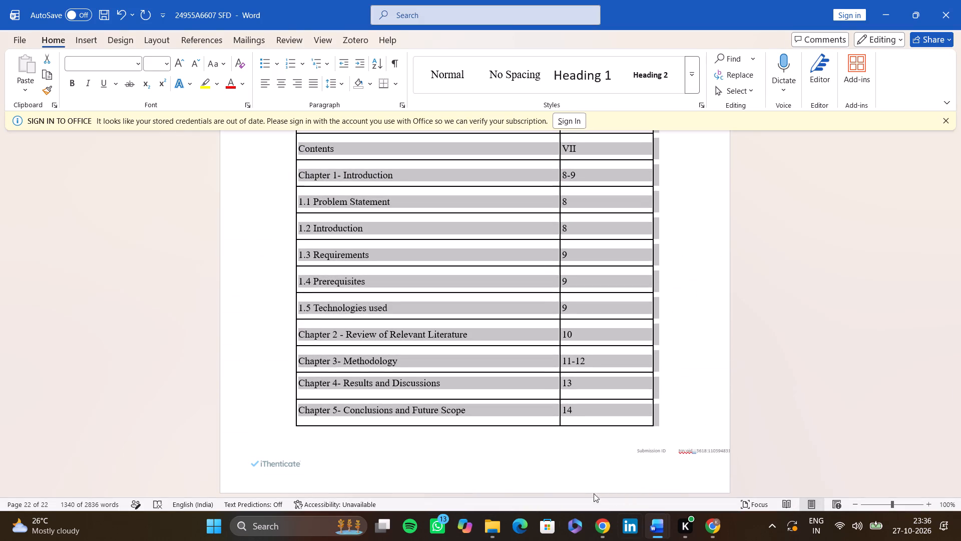
pyautogui.click(531, 456)
pyautogui.scroll(4, 531, 456)
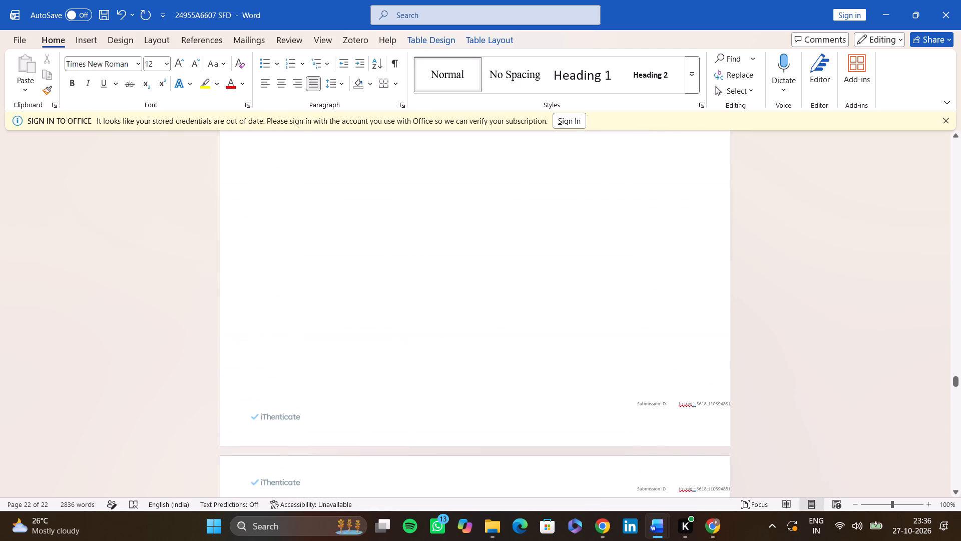
pyautogui.scroll(11, 531, 456)
pyautogui.scroll(20, 531, 456)
pyautogui.scroll(-1, 531, 456)
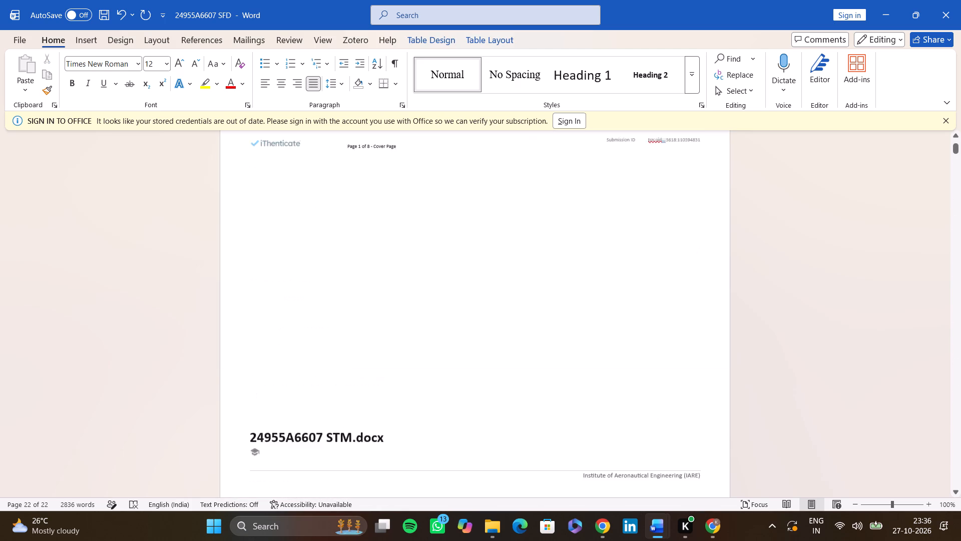
pyautogui.scroll(-7, 531, 456)
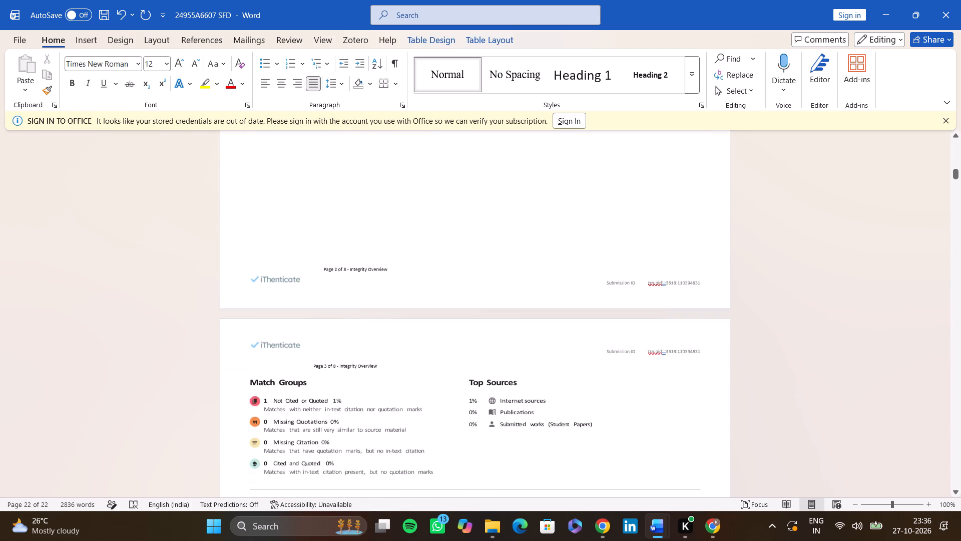
pyautogui.scroll(-6, 531, 456)
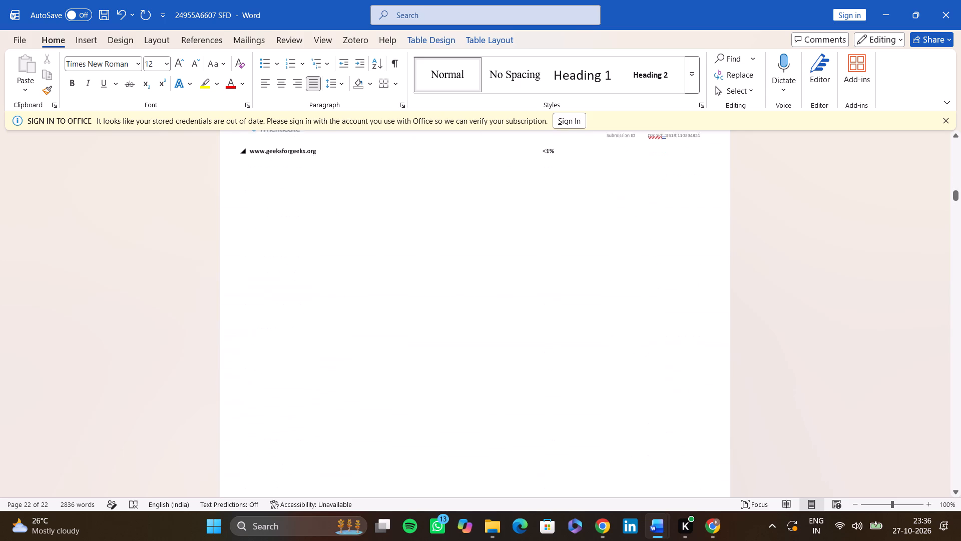
pyautogui.scroll(-5, 531, 456)
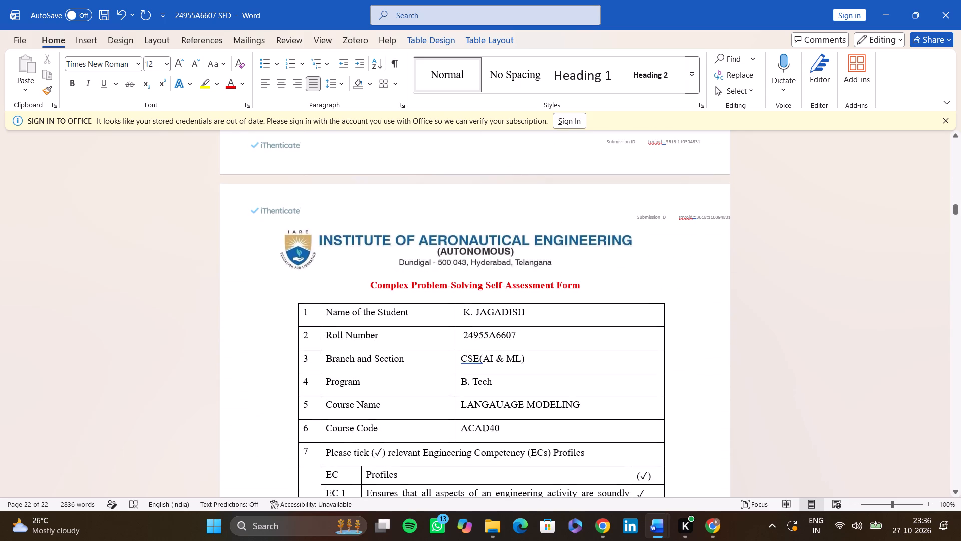
pyautogui.moveTo(278, 237); pyautogui.dragTo(545, 540)
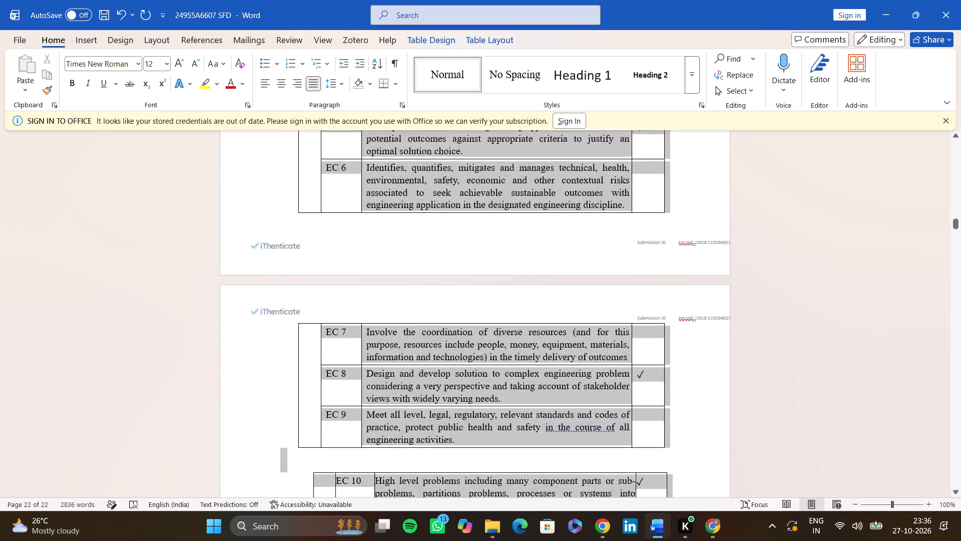
pyautogui.moveTo(545, 540); pyautogui.dragTo(673, 540)
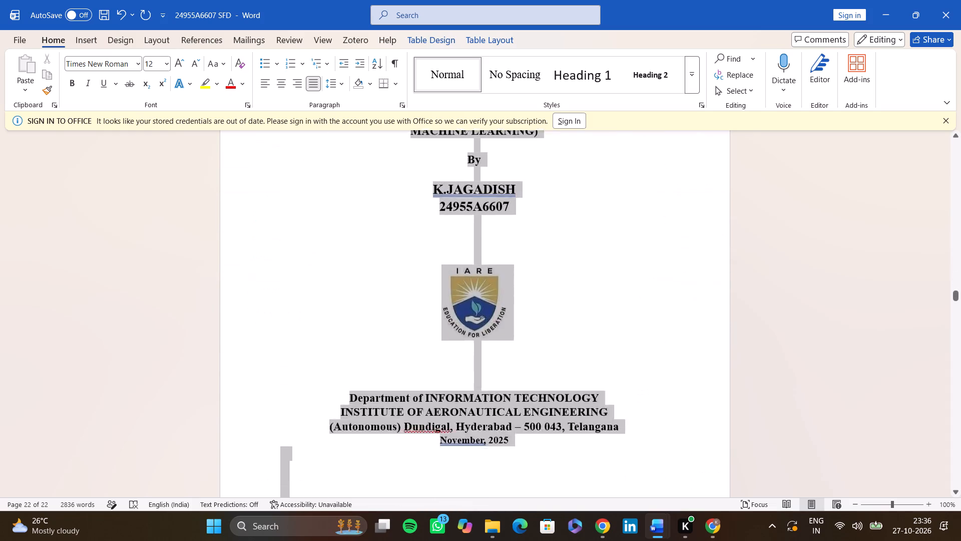
pyautogui.moveTo(673, 540); pyautogui.dragTo(772, 540)
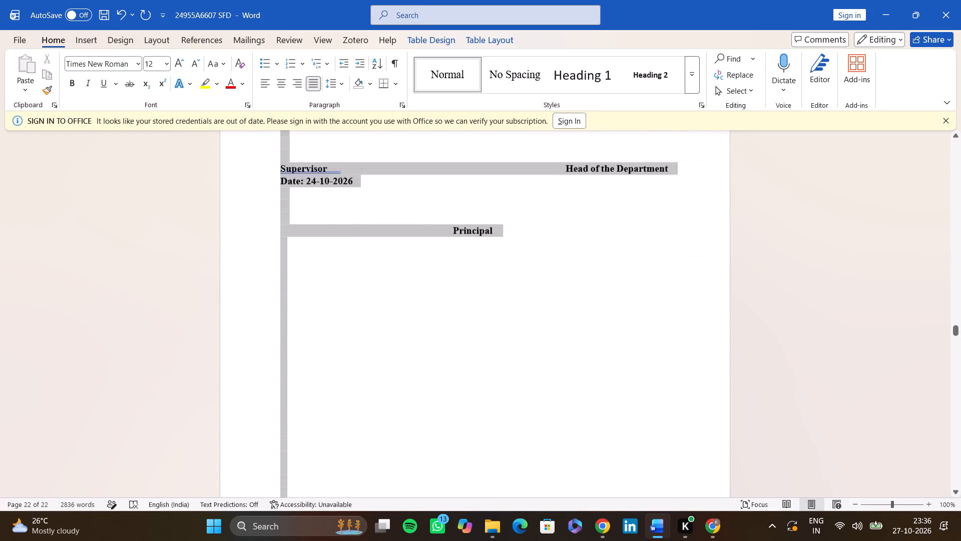
pyautogui.moveTo(772, 540); pyautogui.dragTo(843, 540)
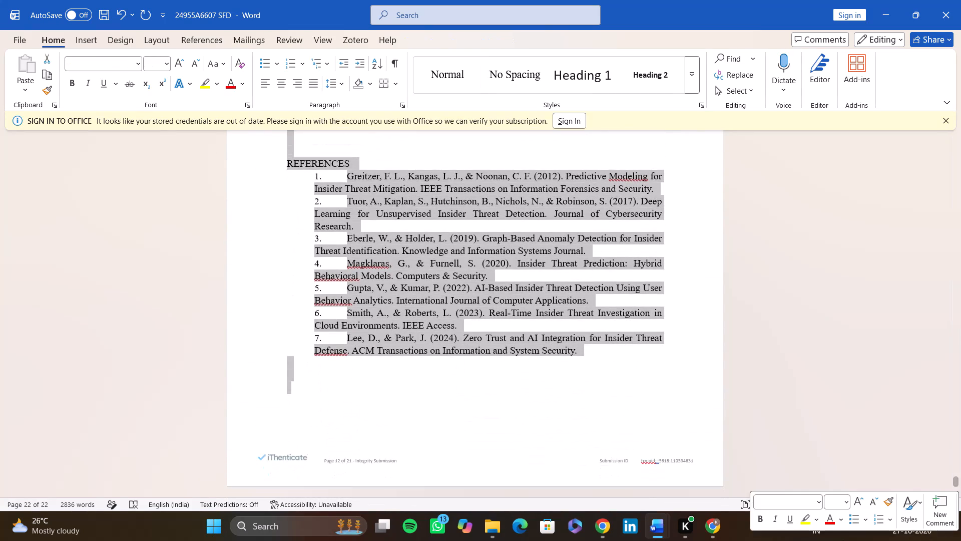
pyautogui.press('BackSpace')
pyautogui.scroll(5, 780, 478)
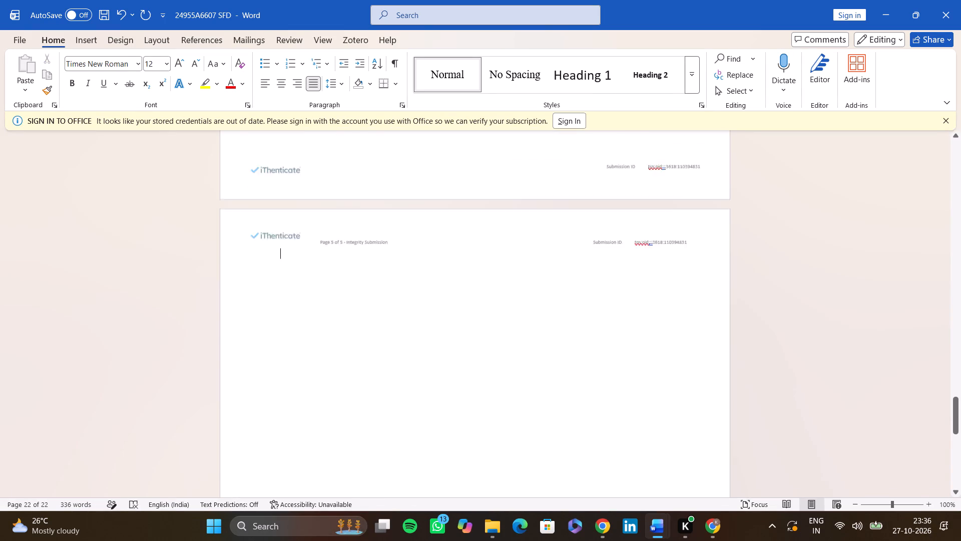
pyautogui.scroll(20, 780, 478)
pyautogui.scroll(12, 780, 478)
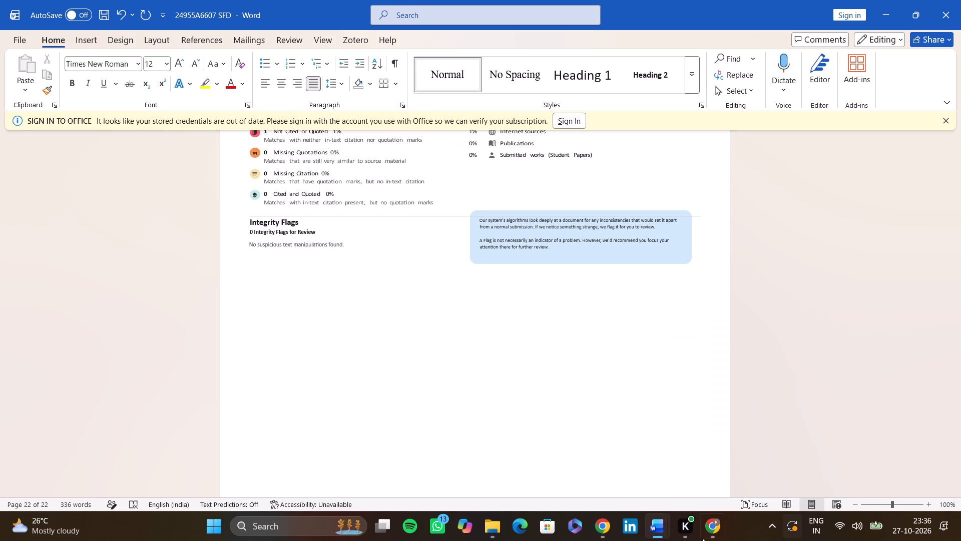
# Check the AAT course list in Chrome, and back in the Word report set the cover page title's course suffix to LM.
pyautogui.click(584, 498)
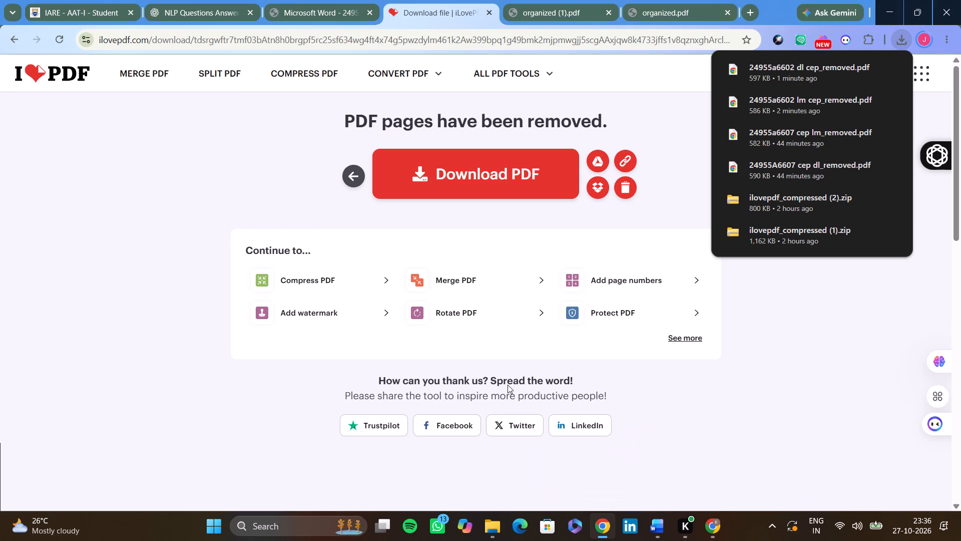
pyautogui.click(86, 5)
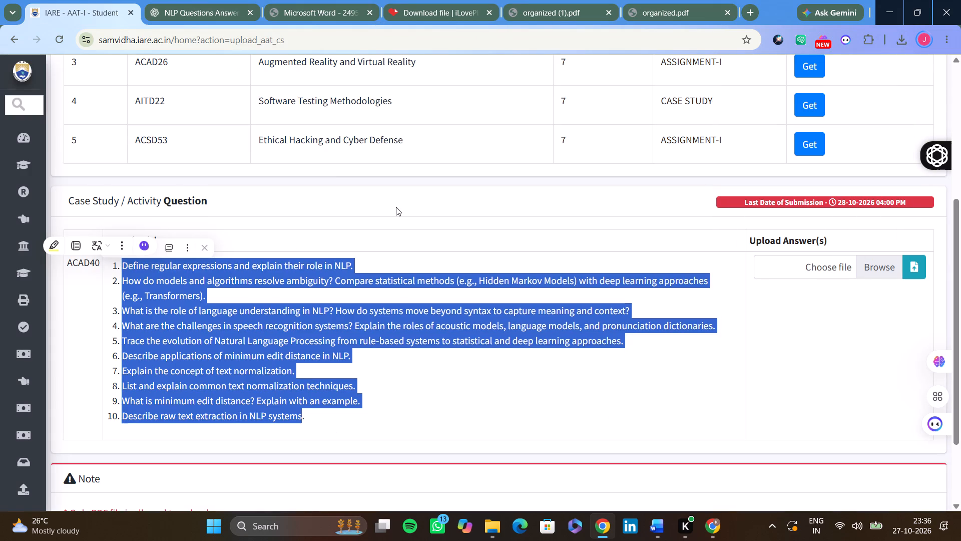
pyautogui.scroll(3, 396, 207)
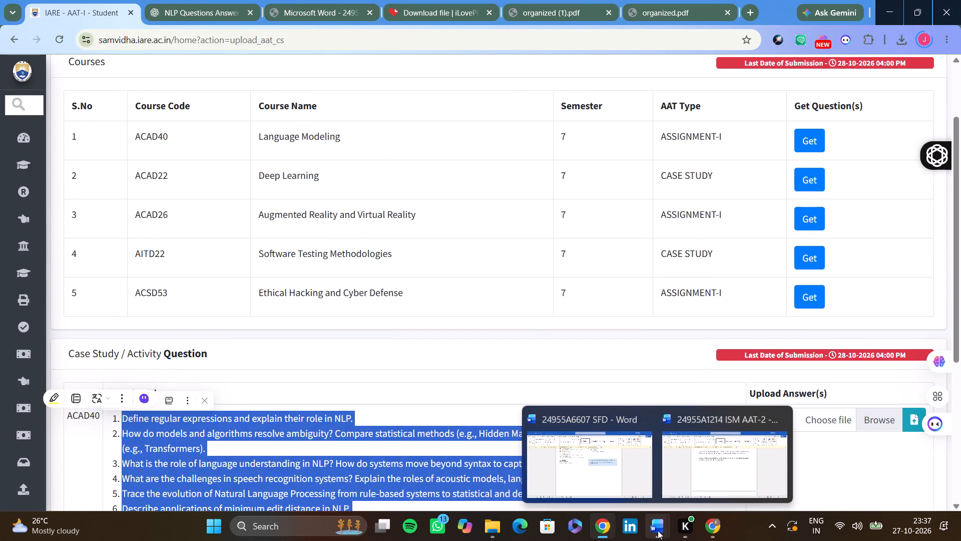
pyautogui.click(601, 463)
pyautogui.scroll(8, 502, 256)
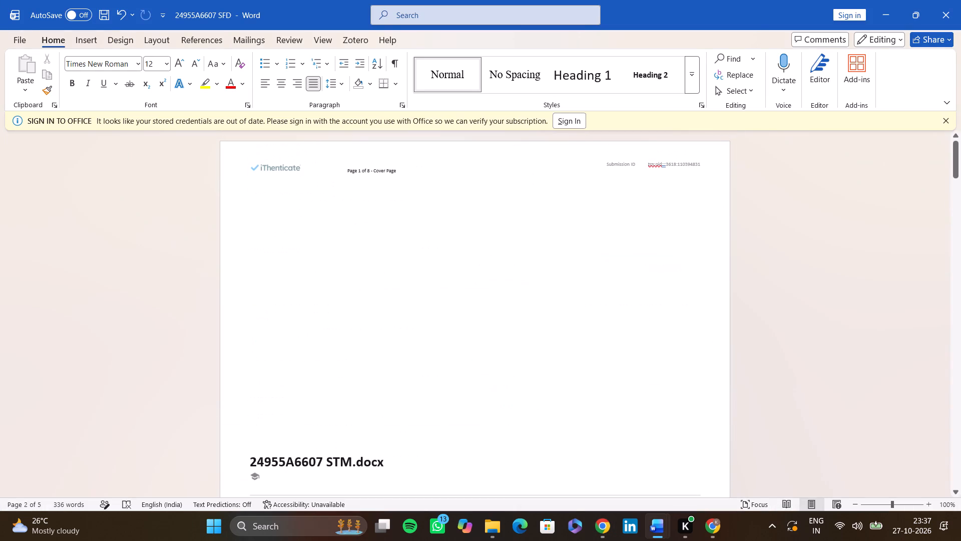
pyautogui.scroll(-1, 454, 325)
pyautogui.click(352, 222)
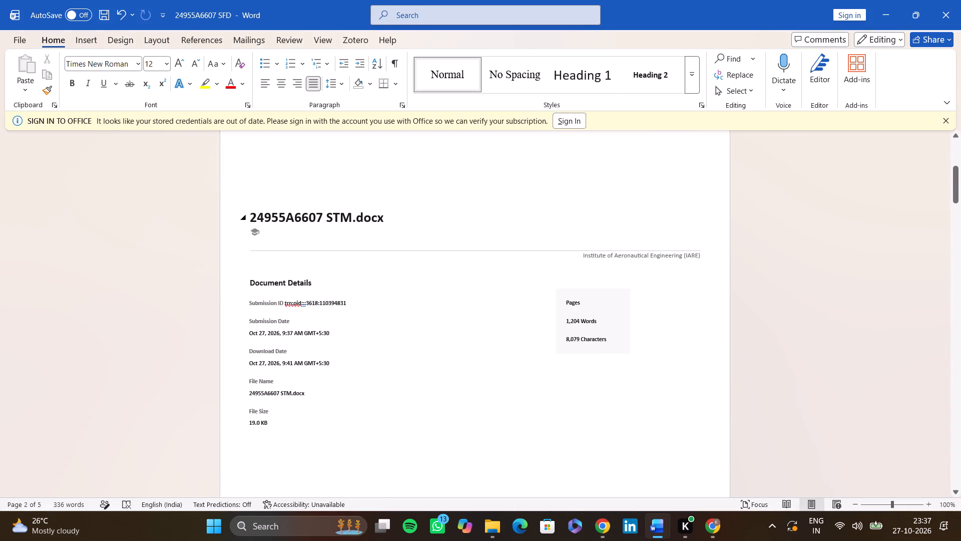
pyautogui.press('BackSpace')
pyautogui.press('BackSpace')
pyautogui.press('BackSpace')
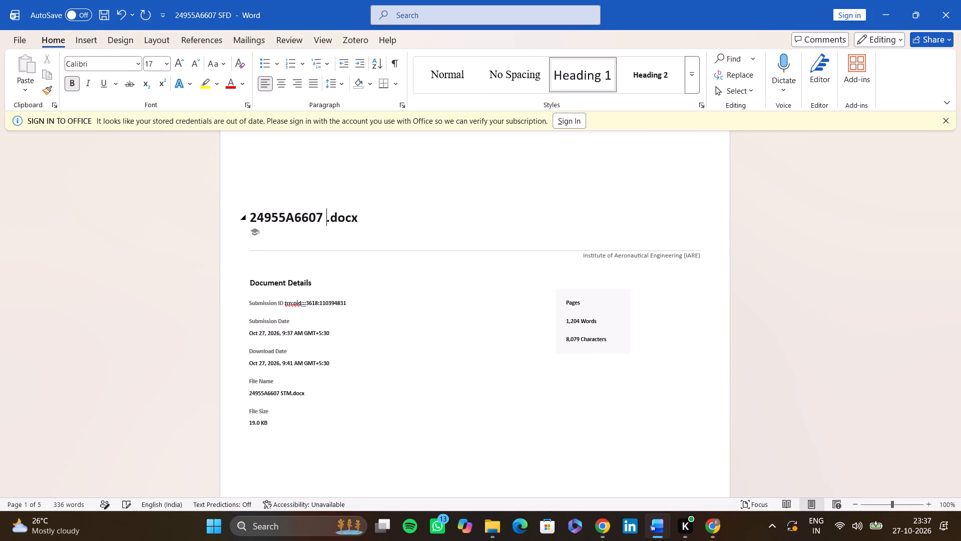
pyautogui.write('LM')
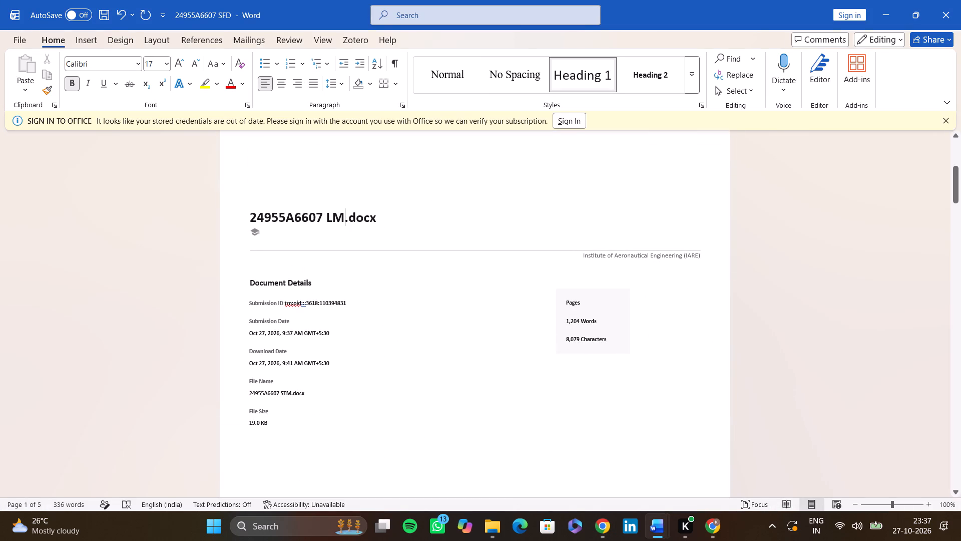
# Set the course suffix of the File Name entry under Document Details to LM.
pyautogui.click(290, 394)
pyautogui.press('BackSpace')
pyautogui.press('BackSpace')
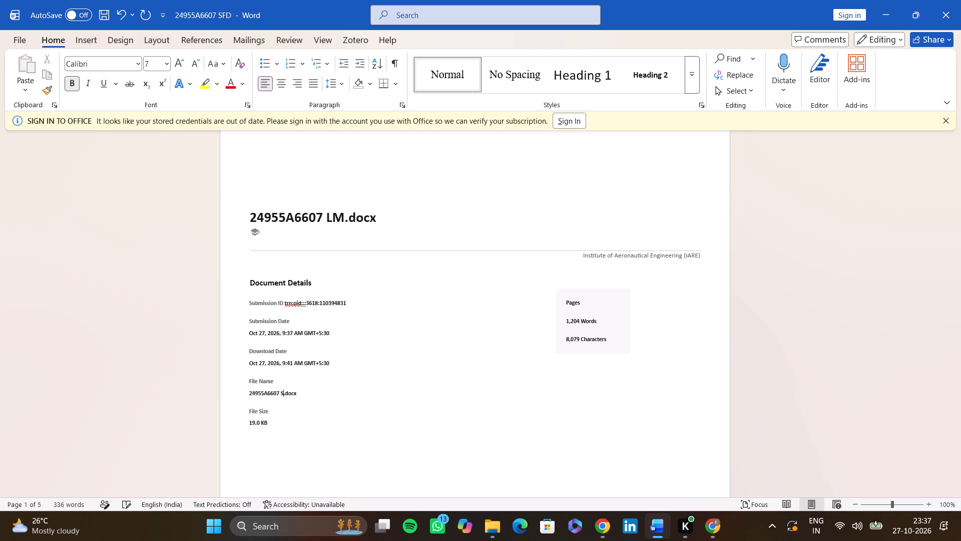
pyautogui.press('BackSpace')
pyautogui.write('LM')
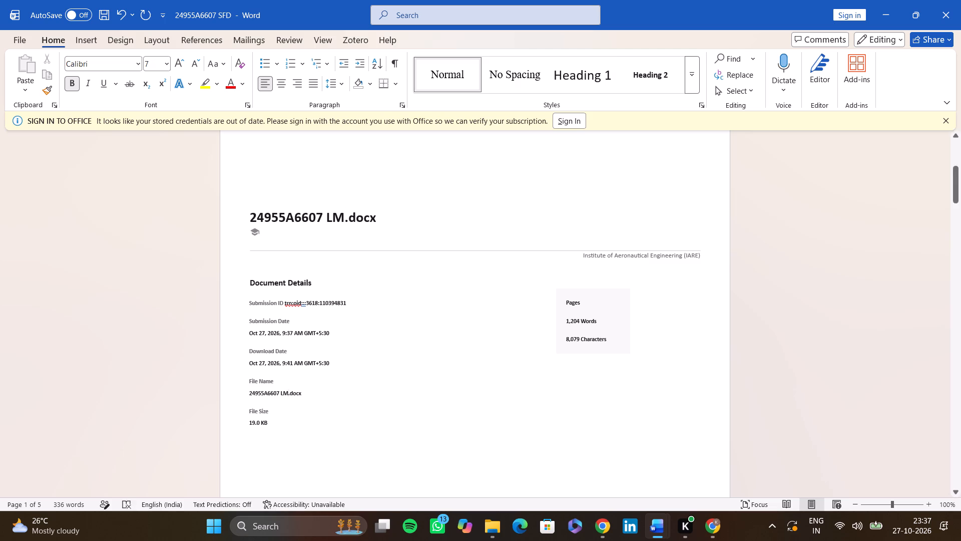
# Enter the student's name in capitals on the first line of the blank last page and start a new line below it.
pyautogui.scroll(-6, 304, 392)
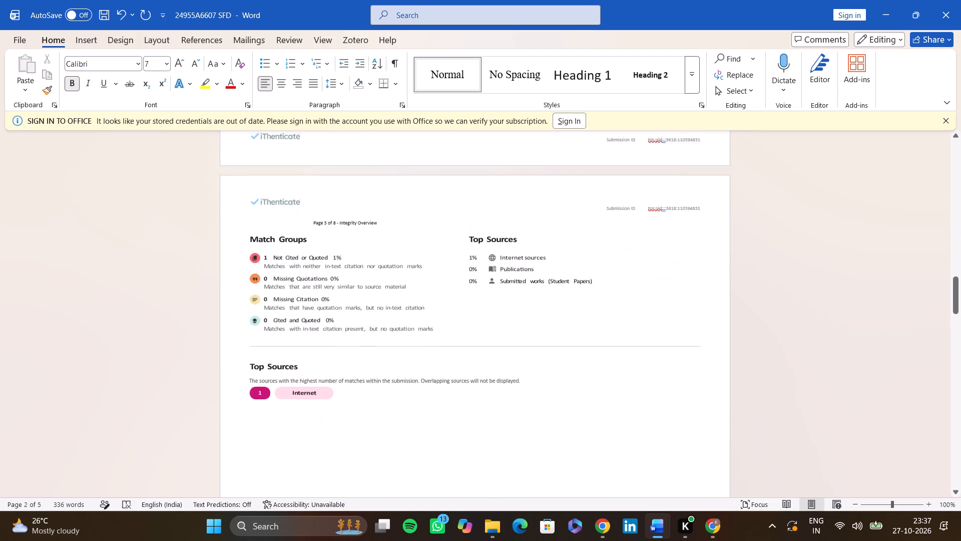
pyautogui.scroll(-4, 304, 392)
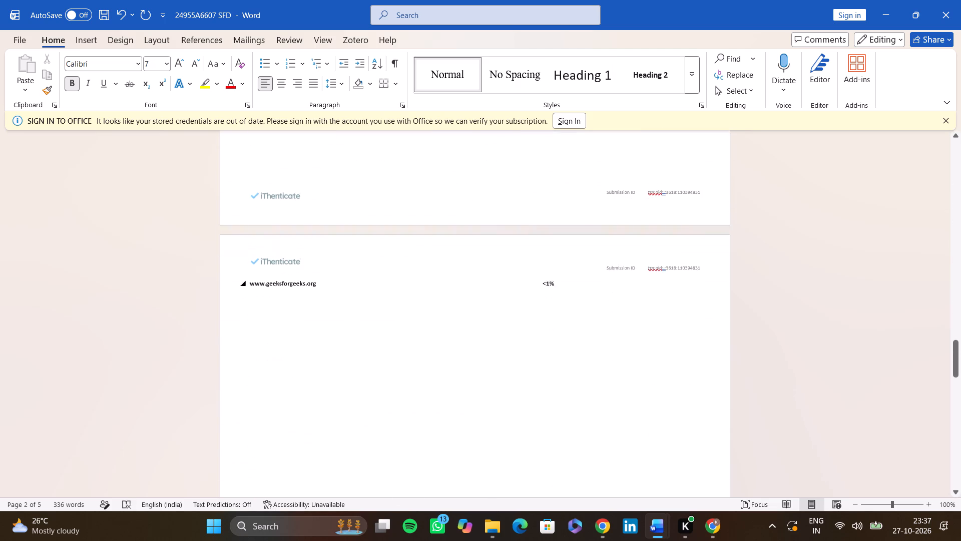
pyautogui.scroll(-4, 311, 361)
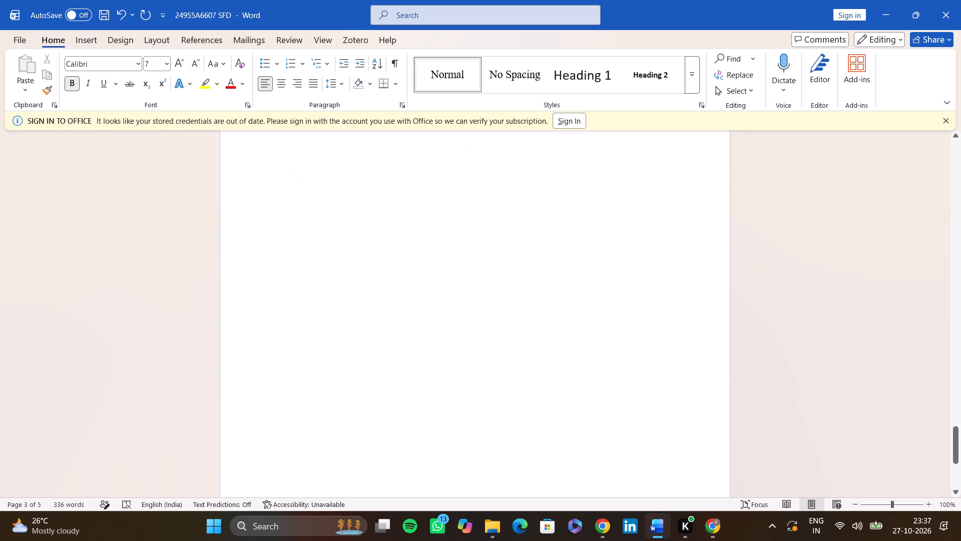
pyautogui.scroll(-2, 311, 361)
pyautogui.scroll(4, 311, 361)
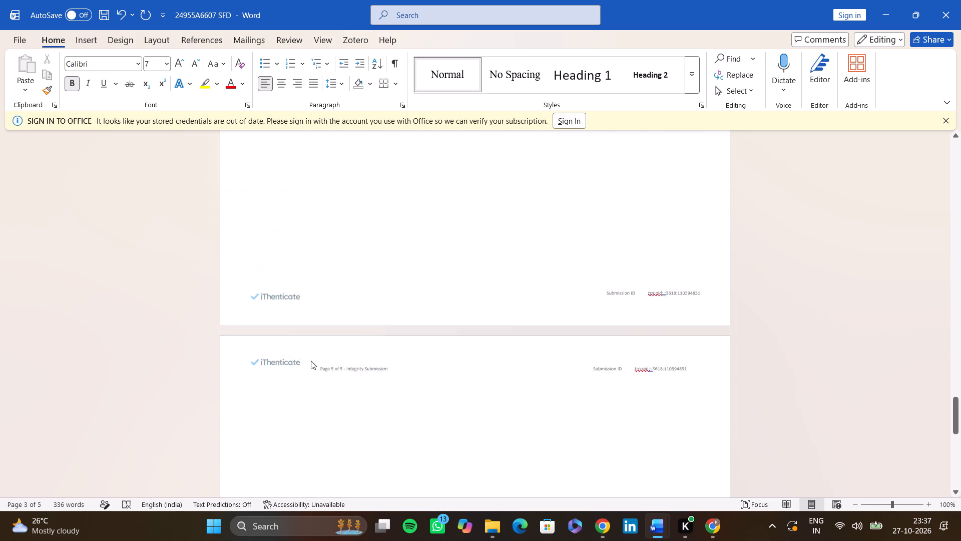
pyautogui.scroll(2, 311, 361)
pyautogui.scroll(-4, 311, 361)
pyautogui.click(311, 361)
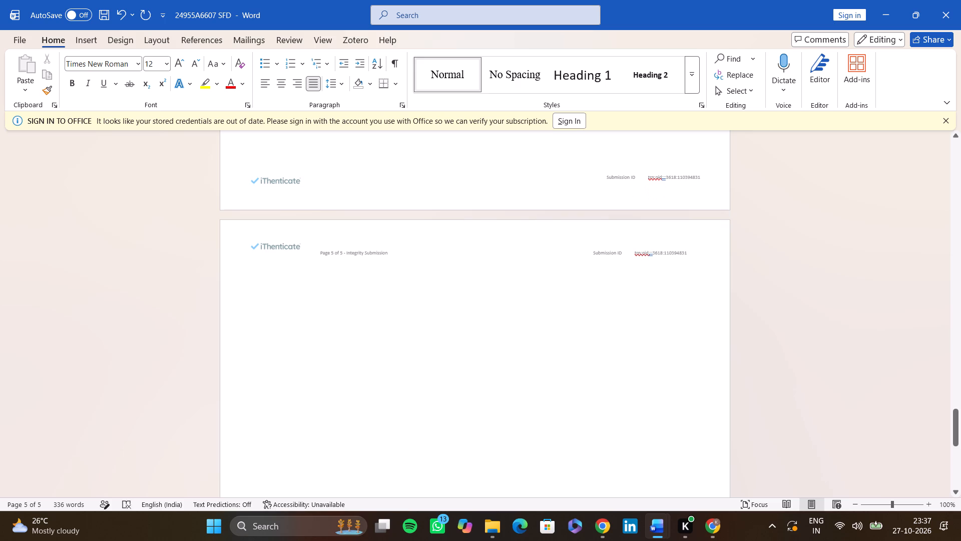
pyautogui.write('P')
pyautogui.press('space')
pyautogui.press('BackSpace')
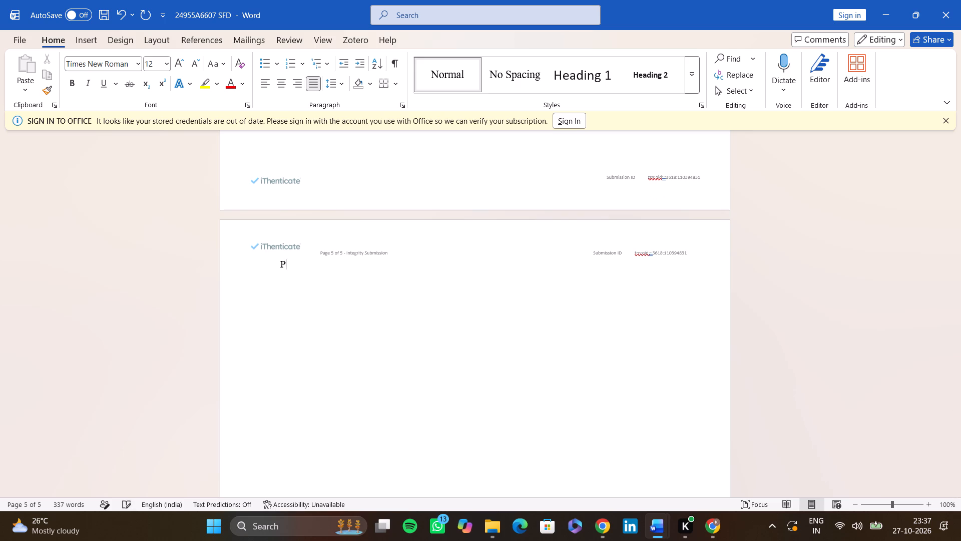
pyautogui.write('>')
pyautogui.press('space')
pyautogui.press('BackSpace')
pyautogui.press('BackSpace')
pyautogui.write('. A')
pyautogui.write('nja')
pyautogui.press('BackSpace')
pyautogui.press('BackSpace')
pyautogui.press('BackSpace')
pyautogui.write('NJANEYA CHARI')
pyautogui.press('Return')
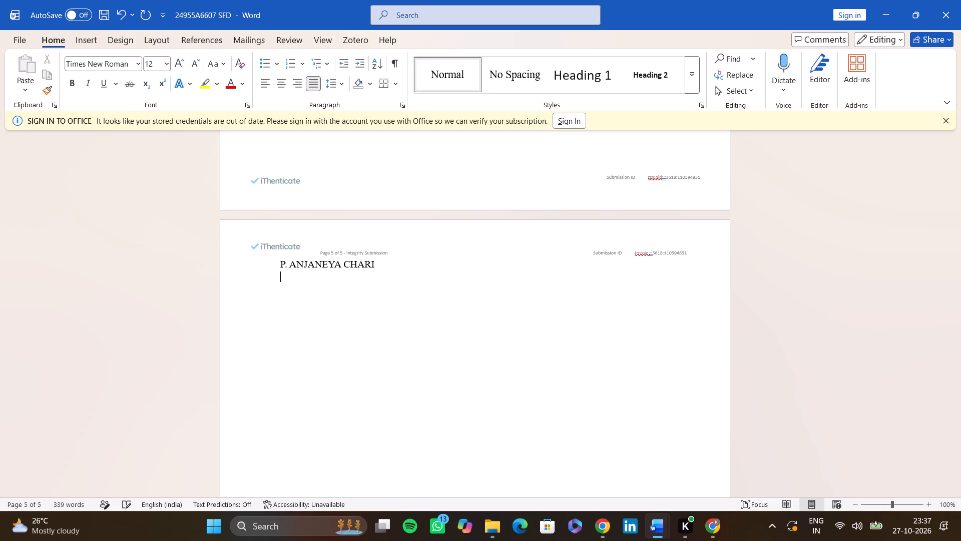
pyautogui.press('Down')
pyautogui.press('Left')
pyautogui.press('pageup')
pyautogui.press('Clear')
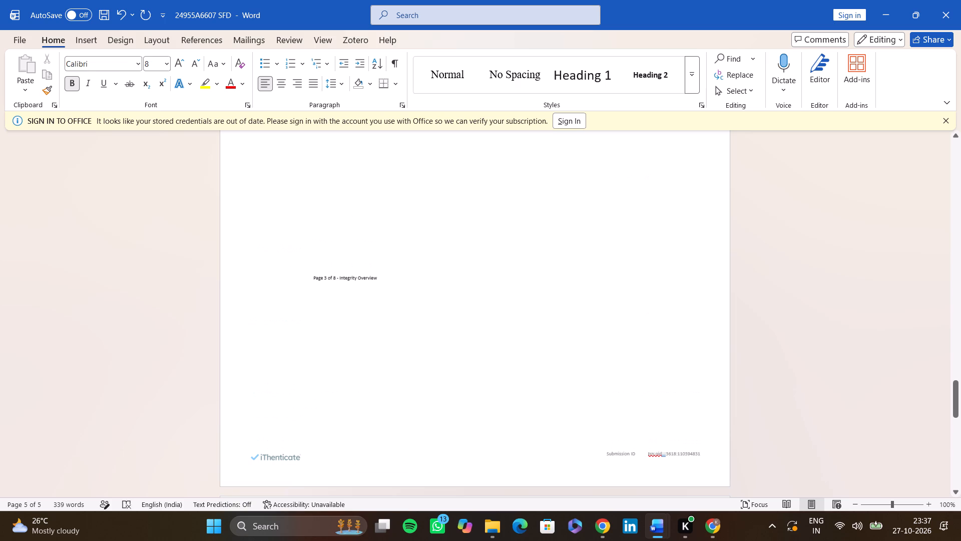
pyautogui.scroll(-2, 360, 347)
pyautogui.scroll(3, 360, 347)
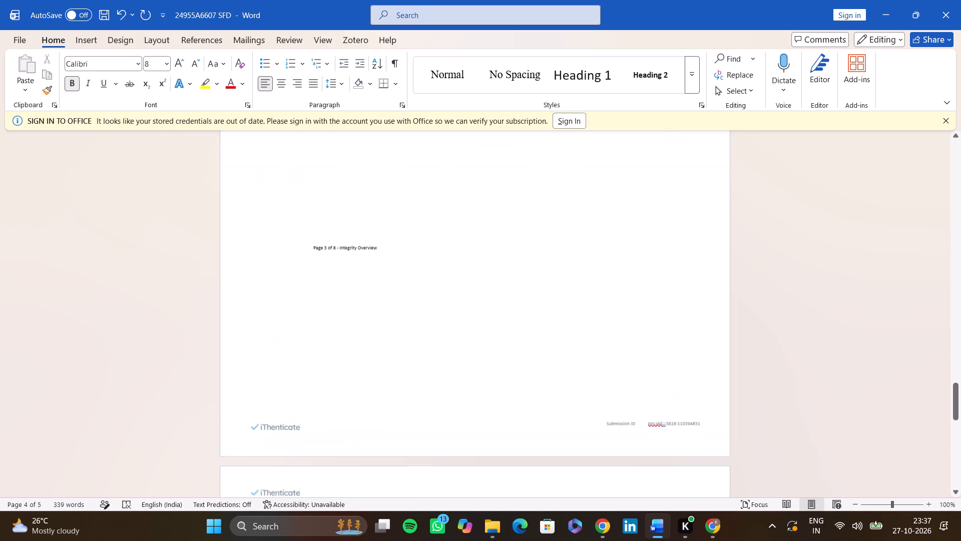
pyautogui.scroll(-1, 360, 347)
pyautogui.click(371, 320)
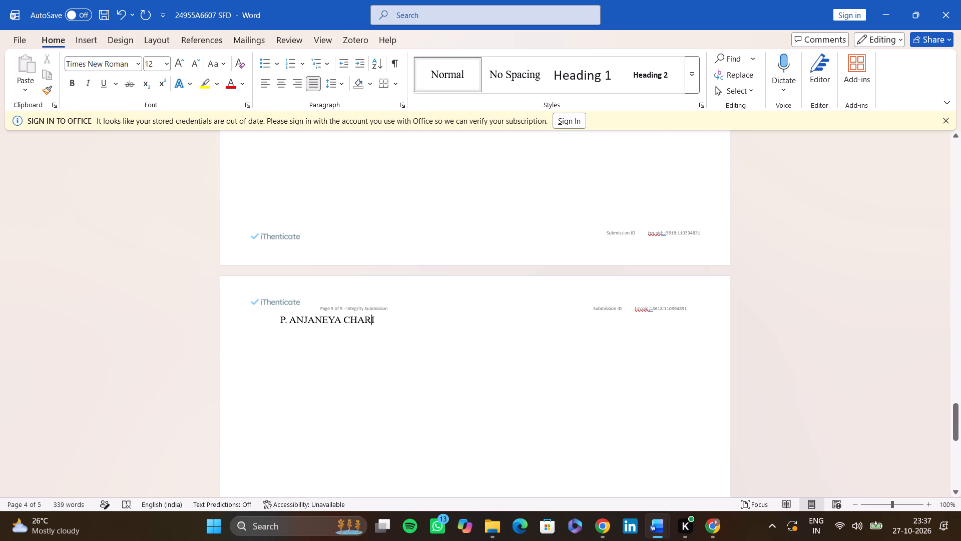
pyautogui.press('Right')
pyautogui.press('Down')
pyautogui.press('Down')
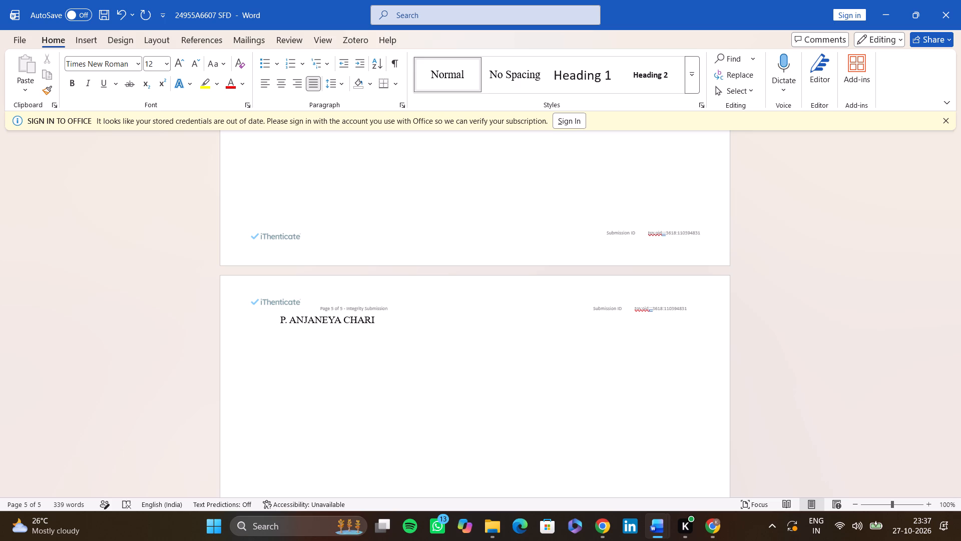
pyautogui.press('Down')
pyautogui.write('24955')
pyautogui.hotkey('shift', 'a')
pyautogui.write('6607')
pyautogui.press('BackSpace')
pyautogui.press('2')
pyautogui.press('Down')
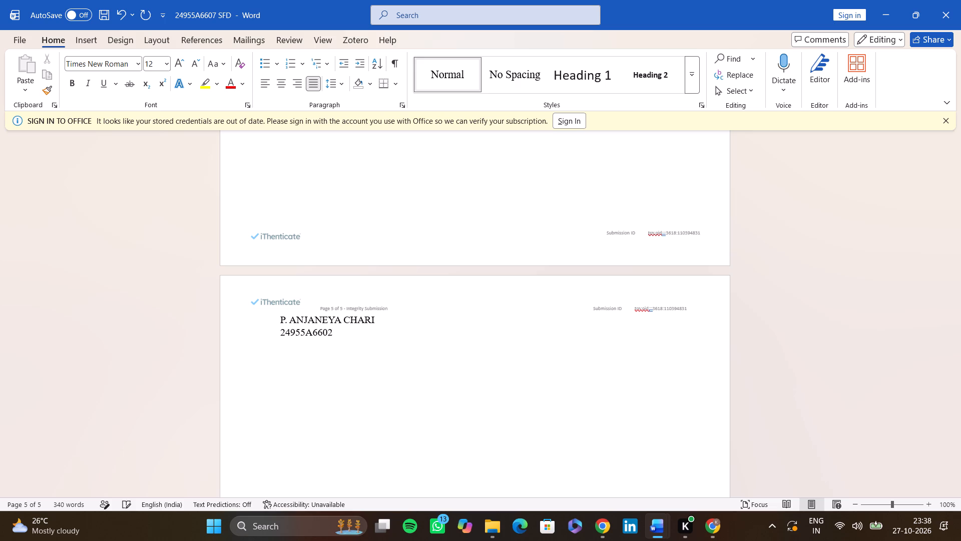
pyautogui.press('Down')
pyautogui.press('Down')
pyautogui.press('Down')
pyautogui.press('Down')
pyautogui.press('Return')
# Add the course name Language Modeling in capitals below the roll number, with the course code ACAD40 on the following line.
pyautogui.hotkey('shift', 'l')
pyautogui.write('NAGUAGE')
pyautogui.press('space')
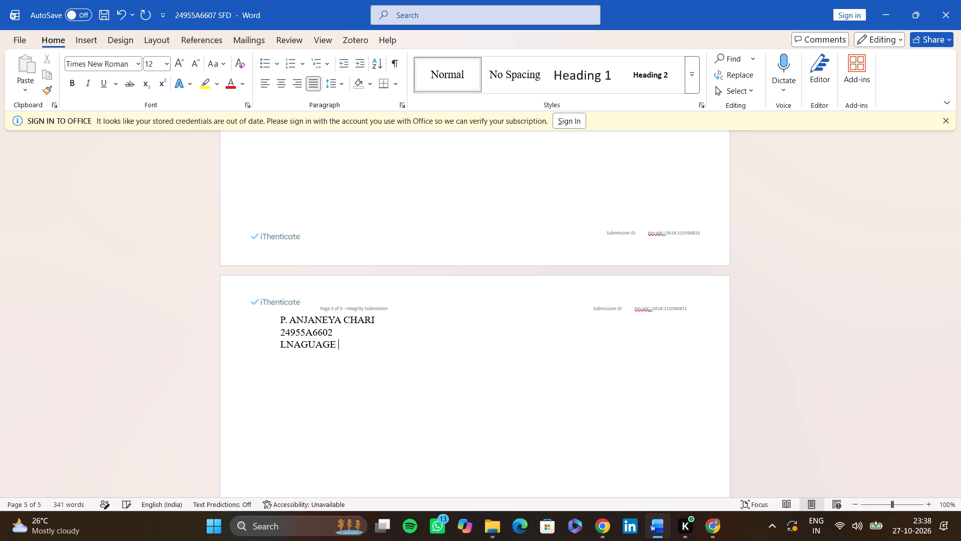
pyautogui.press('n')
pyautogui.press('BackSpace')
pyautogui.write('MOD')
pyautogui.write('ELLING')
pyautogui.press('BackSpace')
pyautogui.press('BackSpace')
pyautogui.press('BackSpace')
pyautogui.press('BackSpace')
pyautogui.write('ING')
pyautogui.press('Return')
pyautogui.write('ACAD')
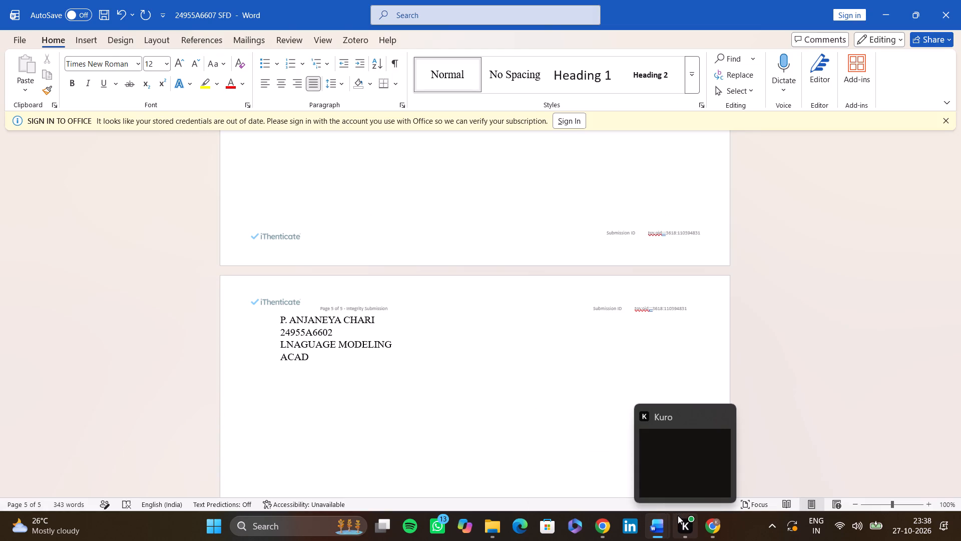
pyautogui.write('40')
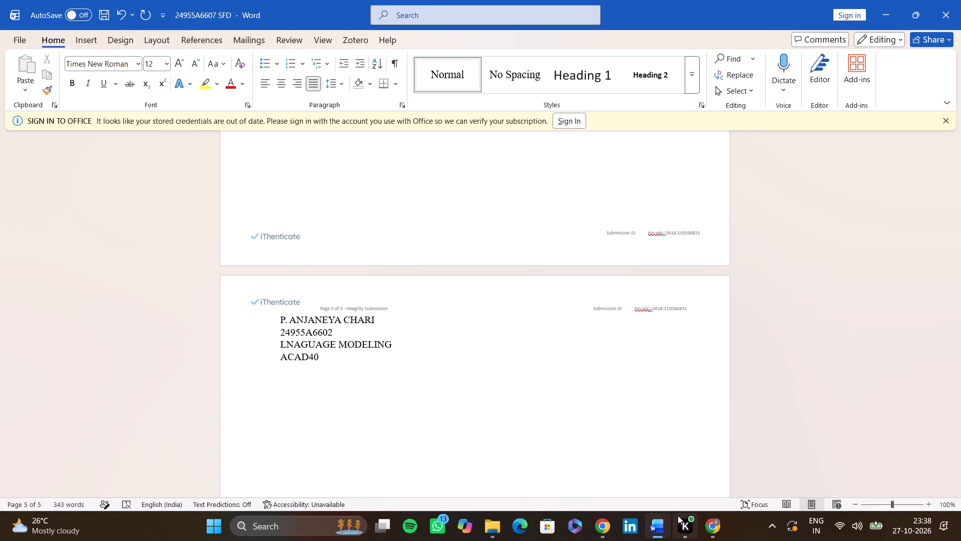
# Make all four lines from the student's name to ACAD40 bold at font size 14.
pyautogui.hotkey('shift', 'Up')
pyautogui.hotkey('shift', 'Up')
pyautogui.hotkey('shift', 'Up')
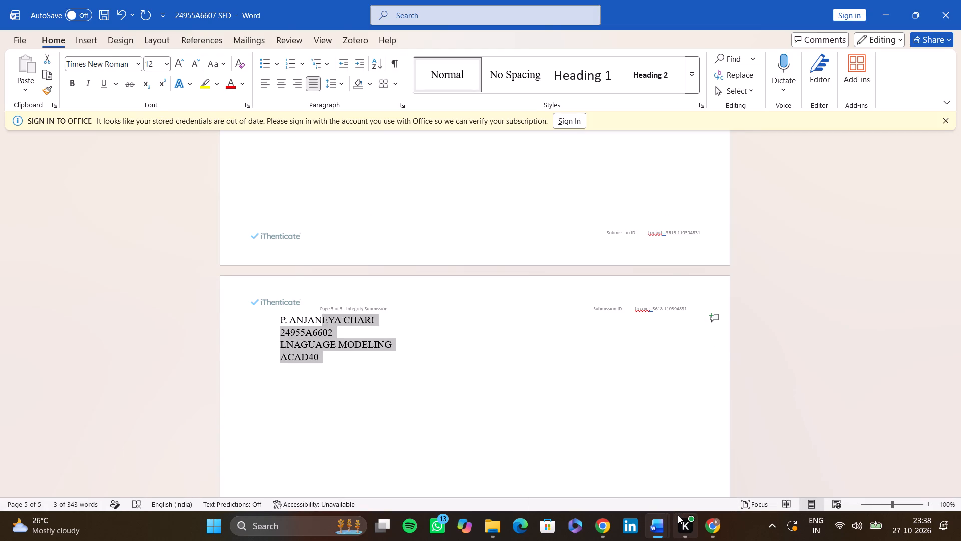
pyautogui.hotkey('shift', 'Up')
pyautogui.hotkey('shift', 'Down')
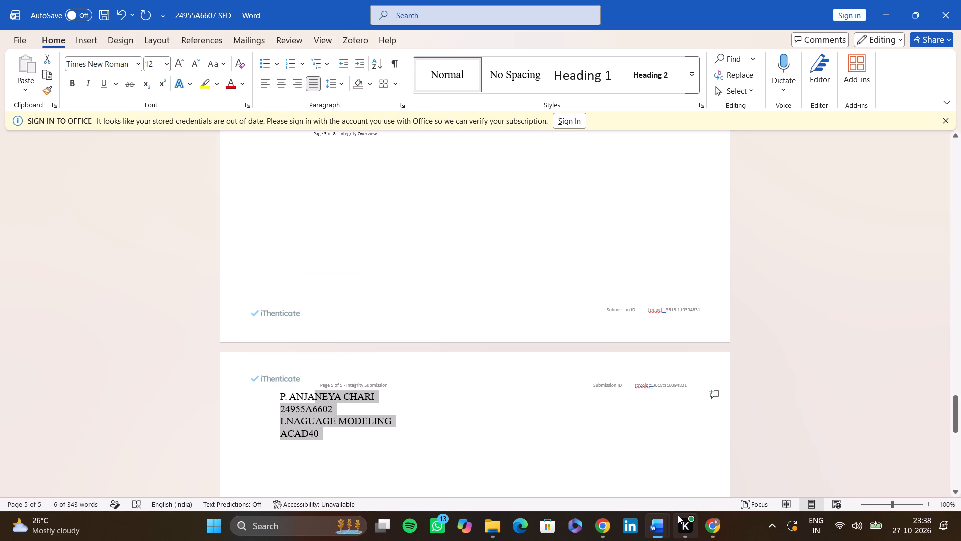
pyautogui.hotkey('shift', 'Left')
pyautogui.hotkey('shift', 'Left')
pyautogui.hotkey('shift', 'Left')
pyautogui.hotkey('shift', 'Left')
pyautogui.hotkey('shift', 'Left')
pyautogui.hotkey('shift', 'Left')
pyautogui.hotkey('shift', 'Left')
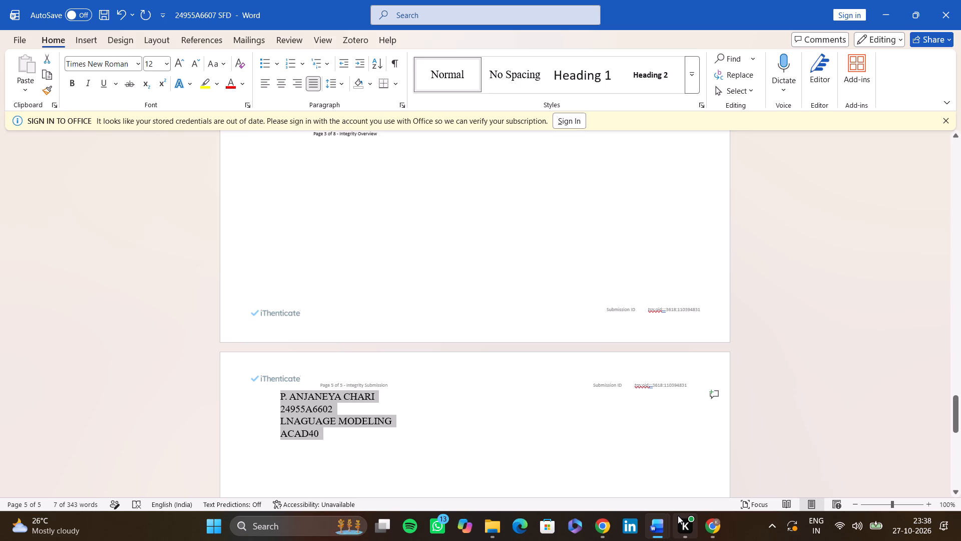
pyautogui.click(72, 82)
pyautogui.click(177, 67)
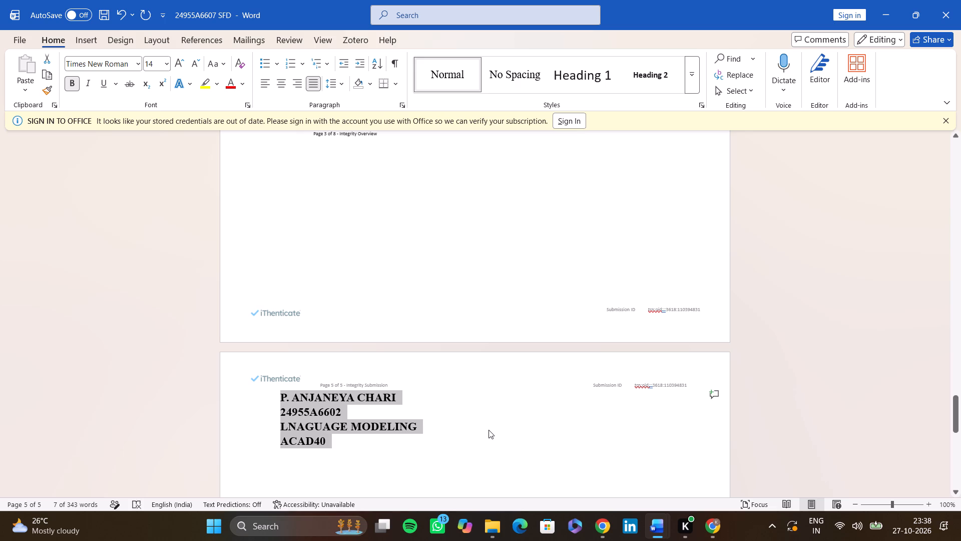
# Insert a blank line above the student's name and two new lines after the ACAD40 line.
pyautogui.click(276, 391)
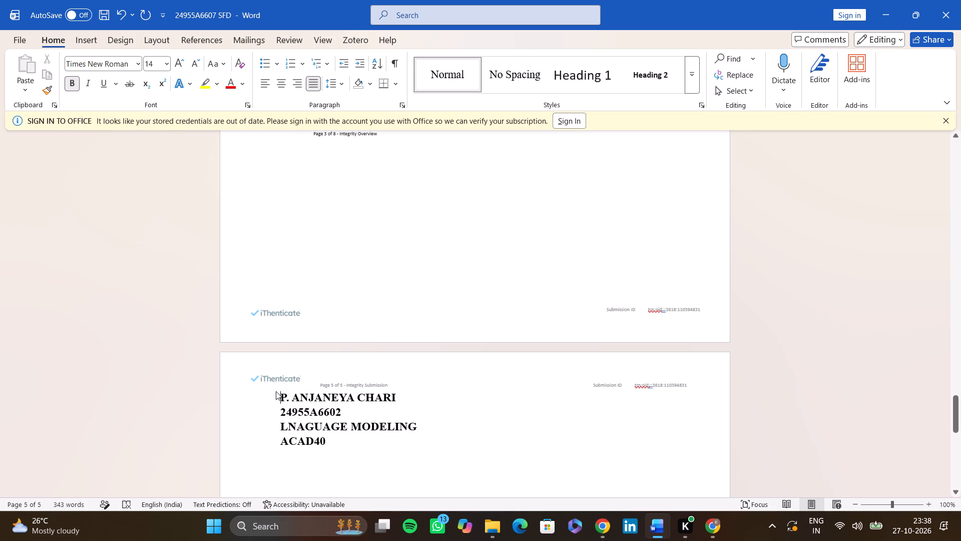
pyautogui.press('Return')
pyautogui.scroll(-1, 276, 391)
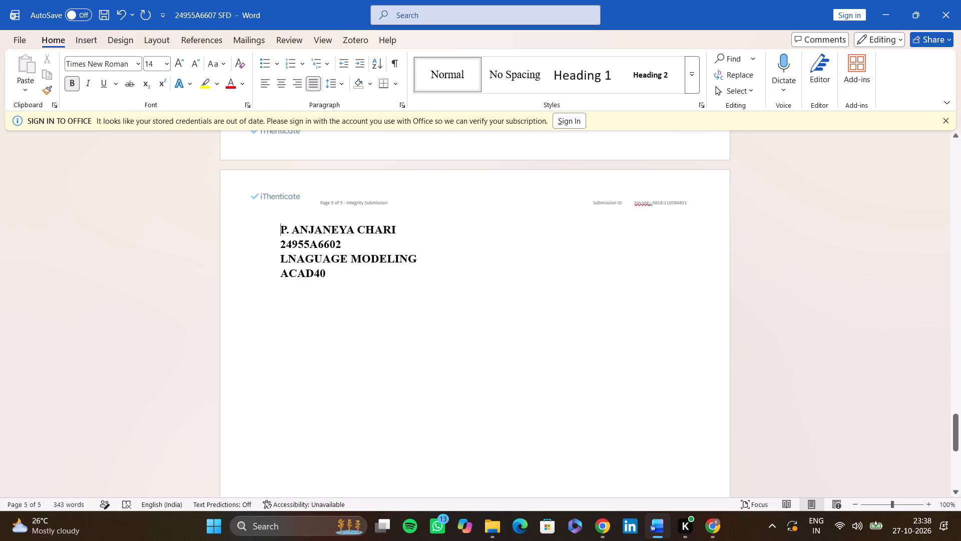
pyautogui.click(342, 277)
pyautogui.press('Return')
pyautogui.press('Return')
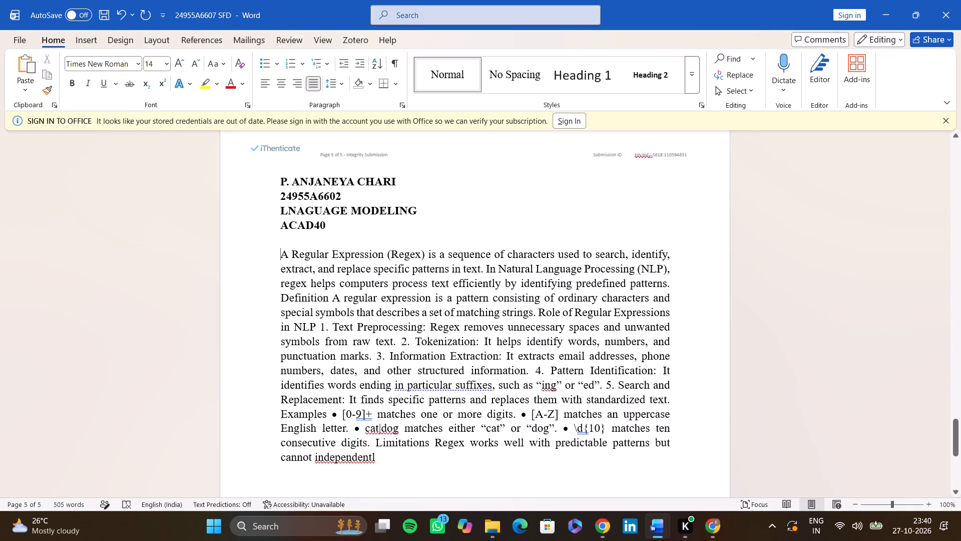
pyautogui.moveTo(282, 257); pyautogui.dragTo(385, 473)
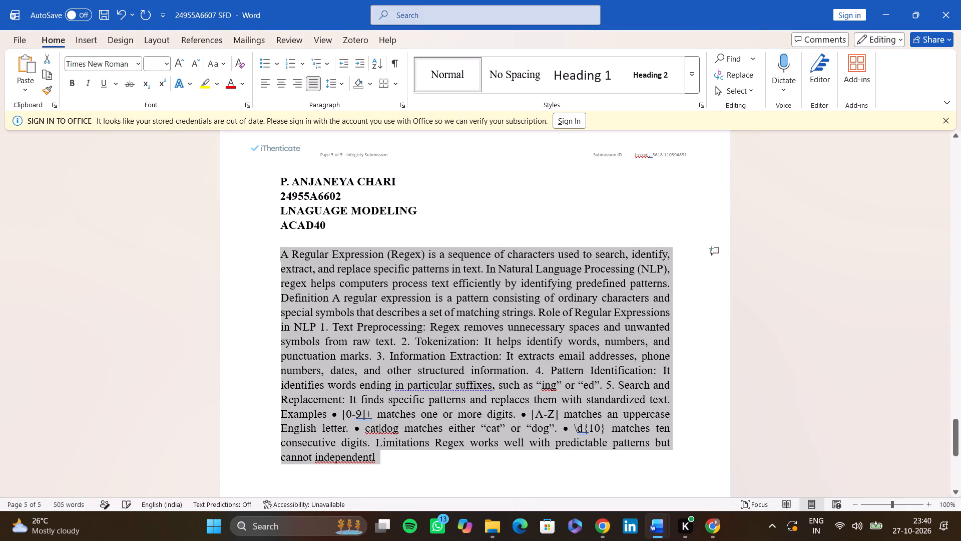
pyautogui.hotkey('ctrl', 'v')
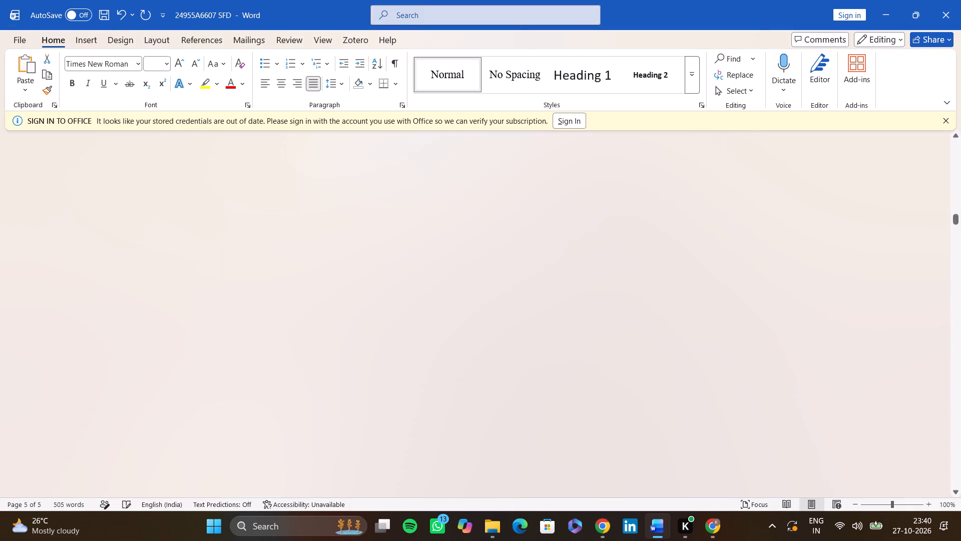
# Review the pasted NLP answers and their page layout from the final page back to the report's cover page.
pyautogui.scroll(2, 381, 386)
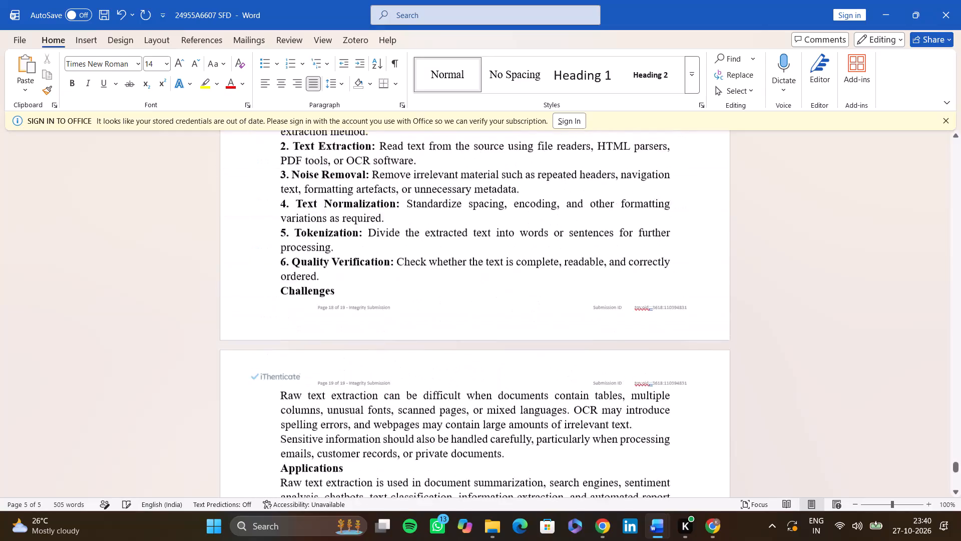
pyautogui.scroll(7, 381, 386)
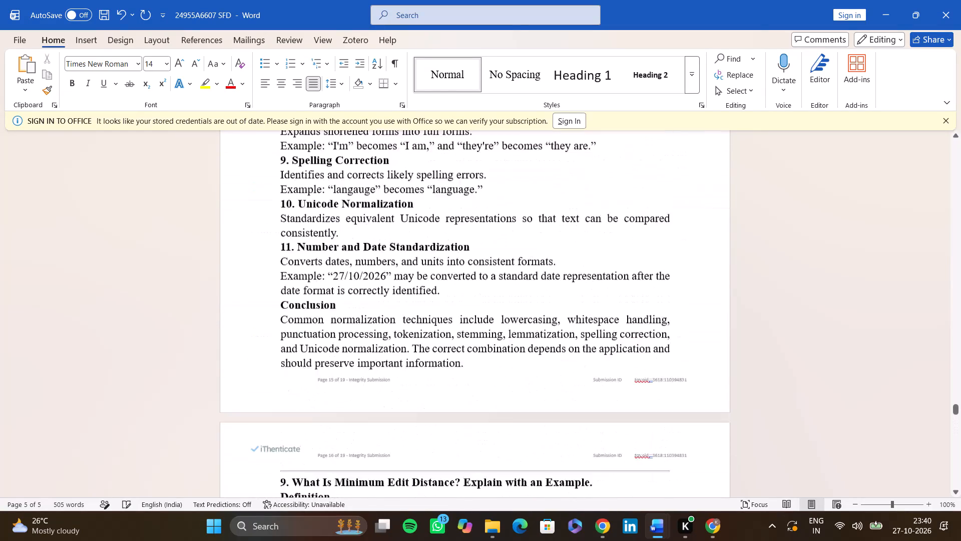
pyautogui.scroll(6, 381, 386)
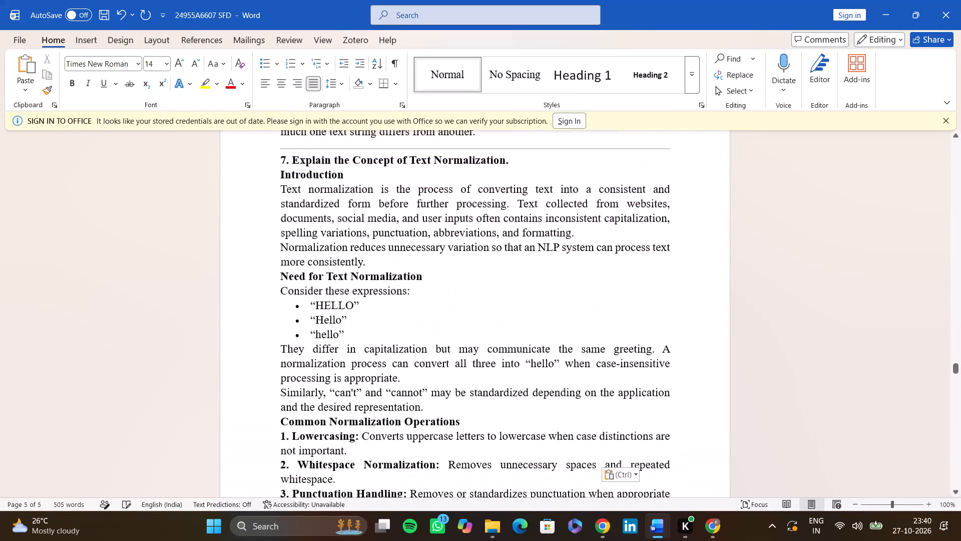
pyautogui.scroll(6, 381, 386)
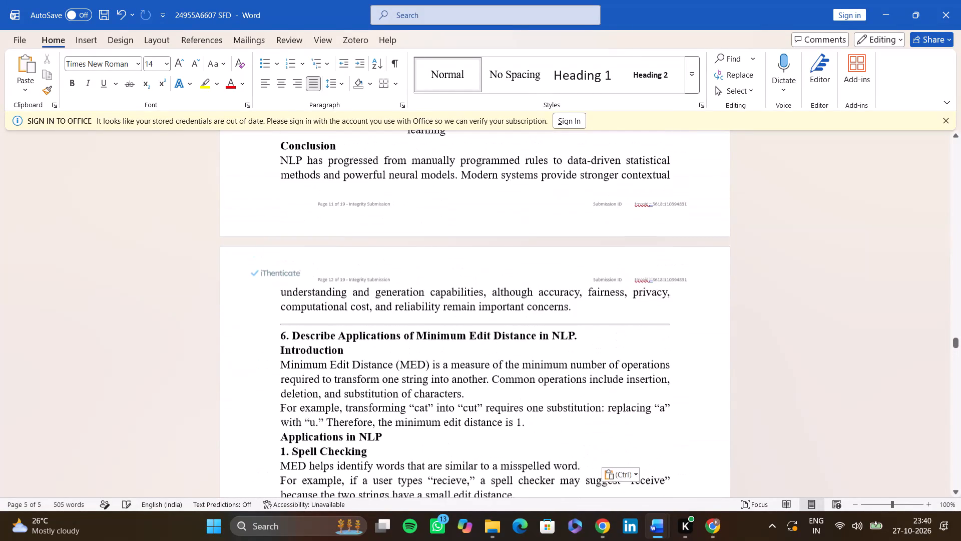
pyautogui.scroll(6, 381, 386)
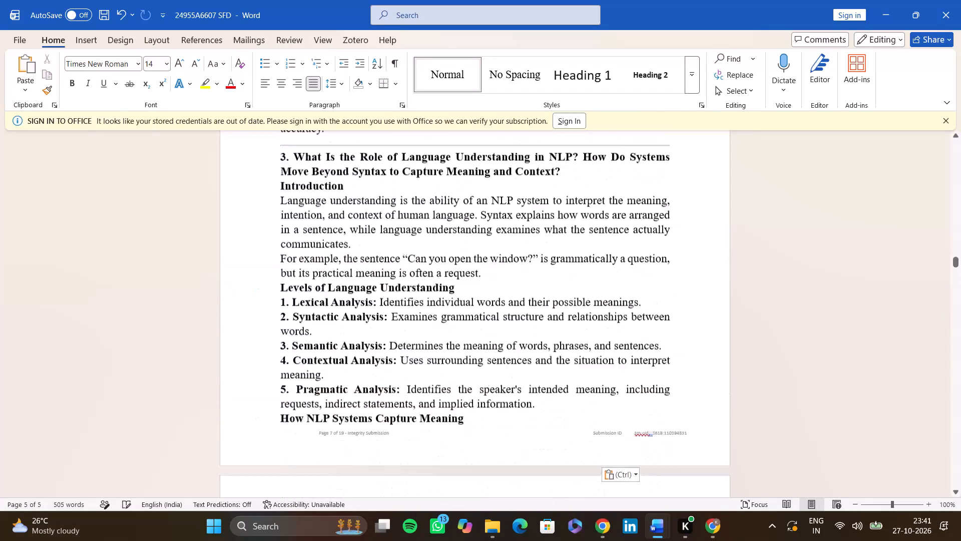
pyautogui.scroll(6, 381, 386)
pyautogui.scroll(20, 381, 386)
# Reduce the font size of all the NLP answers, from the question 1 title through the final conclusion, by one step.
pyautogui.scroll(-2, 381, 386)
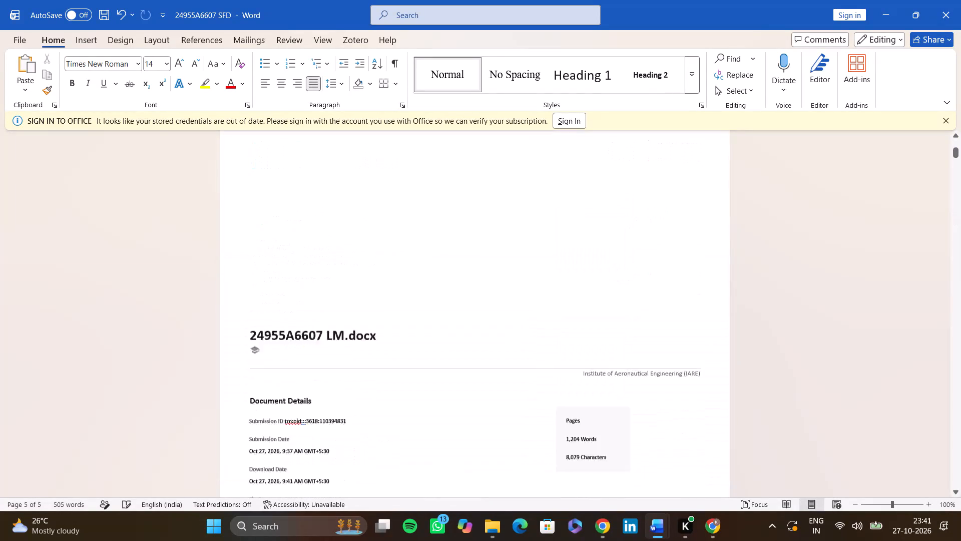
pyautogui.scroll(-15, 381, 386)
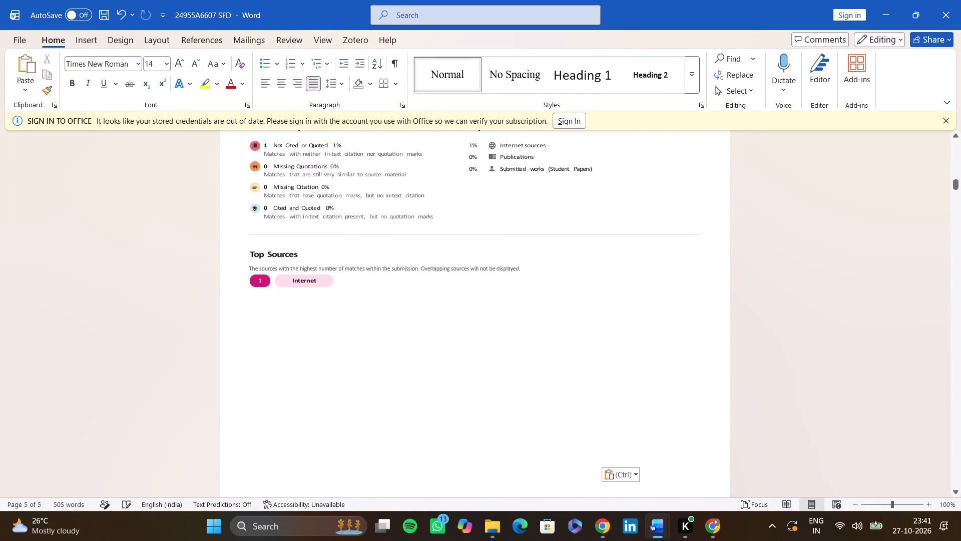
pyautogui.scroll(-8, 381, 386)
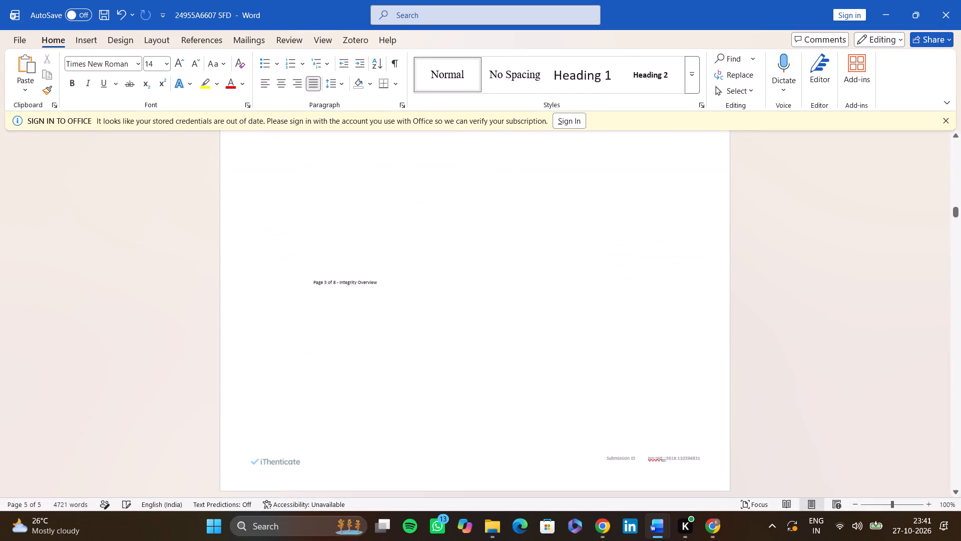
pyautogui.scroll(-3, 381, 386)
pyautogui.scroll(1, 325, 301)
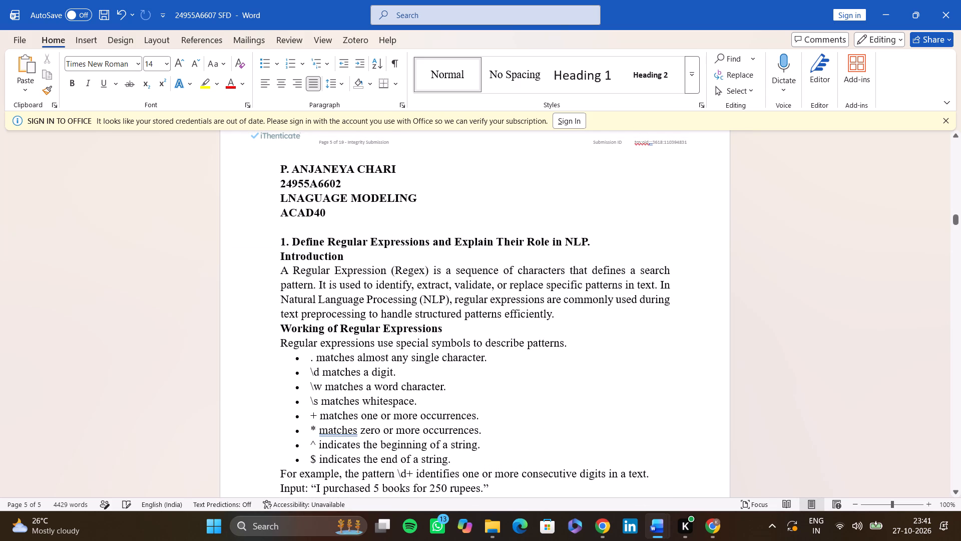
pyautogui.moveTo(281, 242); pyautogui.dragTo(486, 540)
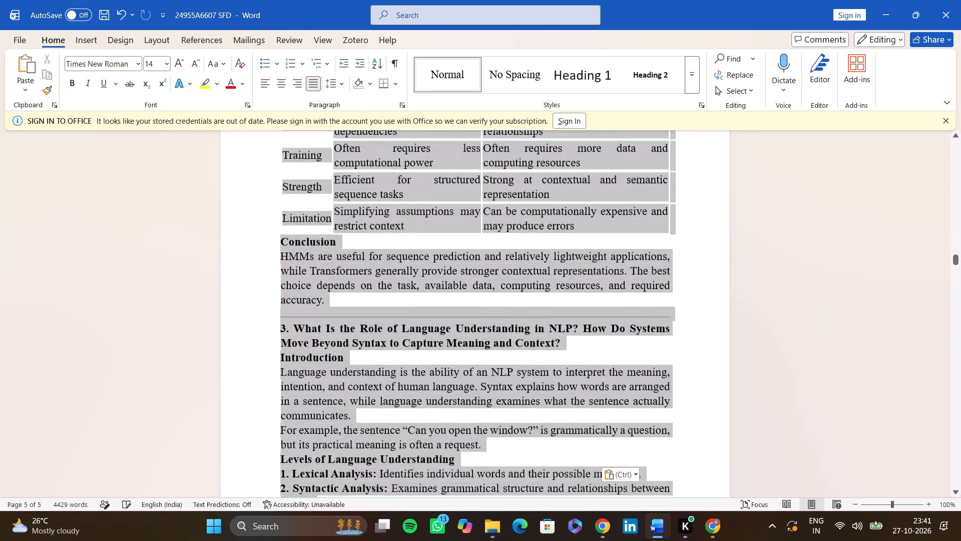
pyautogui.moveTo(486, 540); pyautogui.dragTo(531, 540)
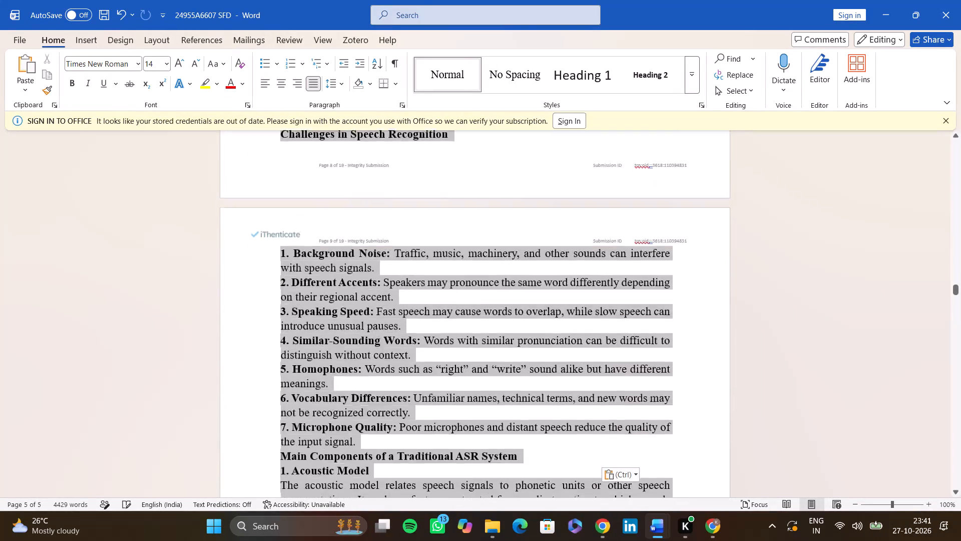
pyautogui.moveTo(531, 540); pyautogui.dragTo(535, 540)
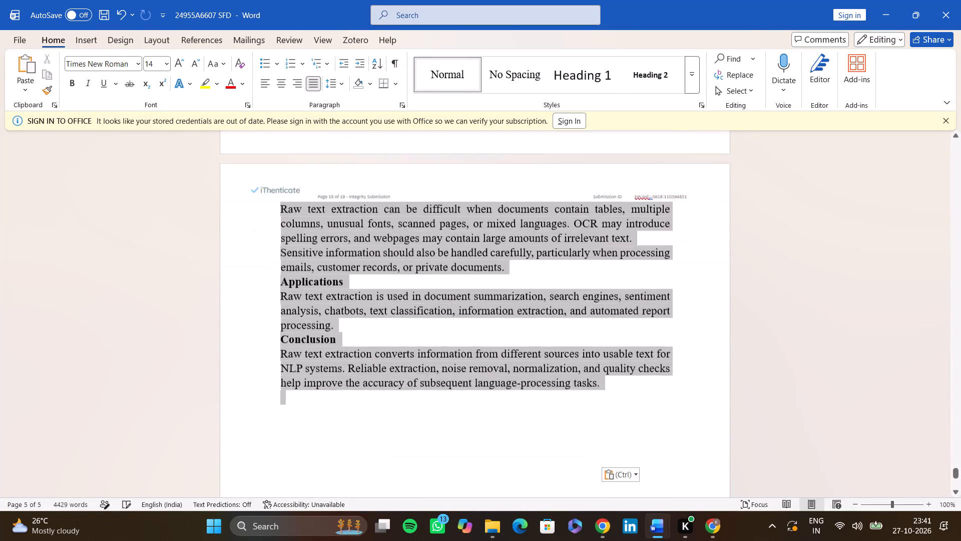
pyautogui.moveTo(535, 540); pyautogui.dragTo(389, 191)
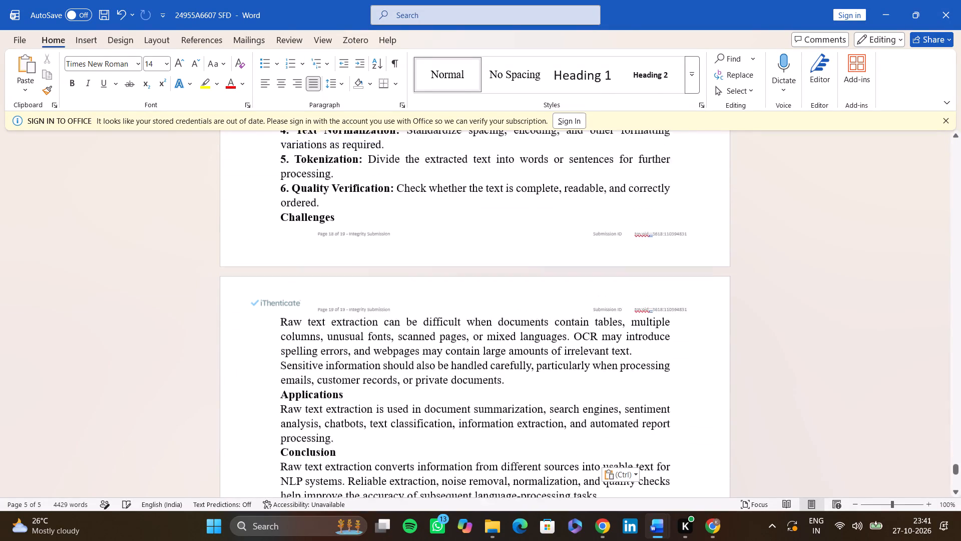
pyautogui.moveTo(389, 191); pyautogui.dragTo(607, 357)
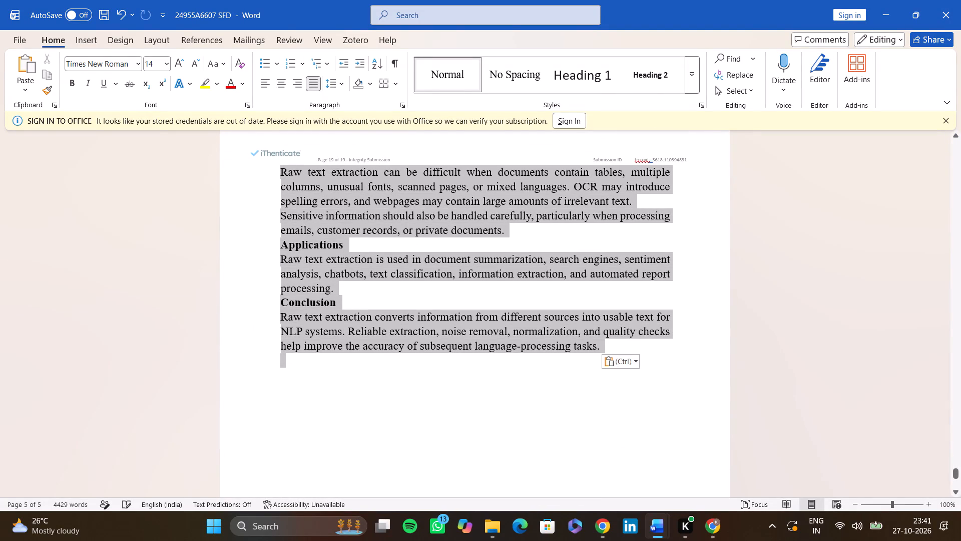
pyautogui.moveTo(607, 357); pyautogui.dragTo(602, 344)
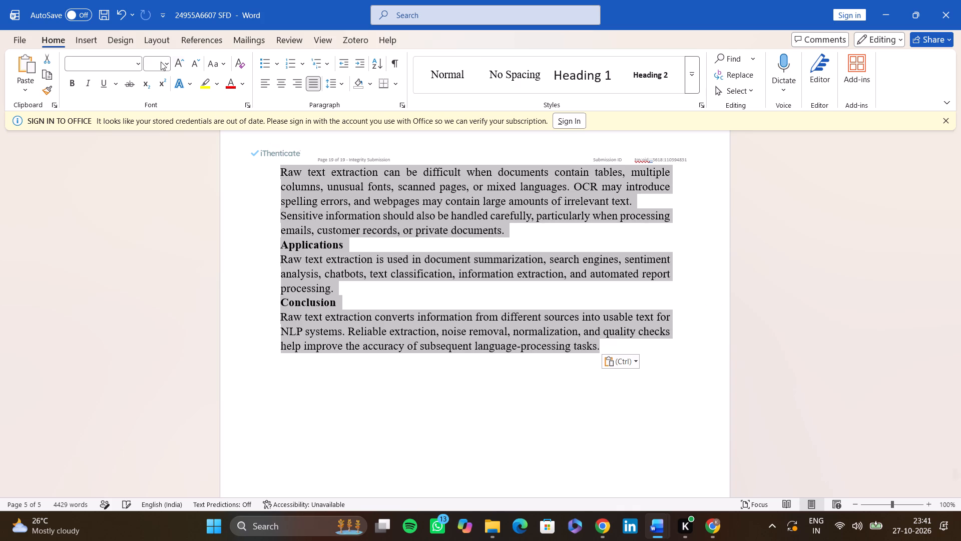
pyautogui.click(194, 65)
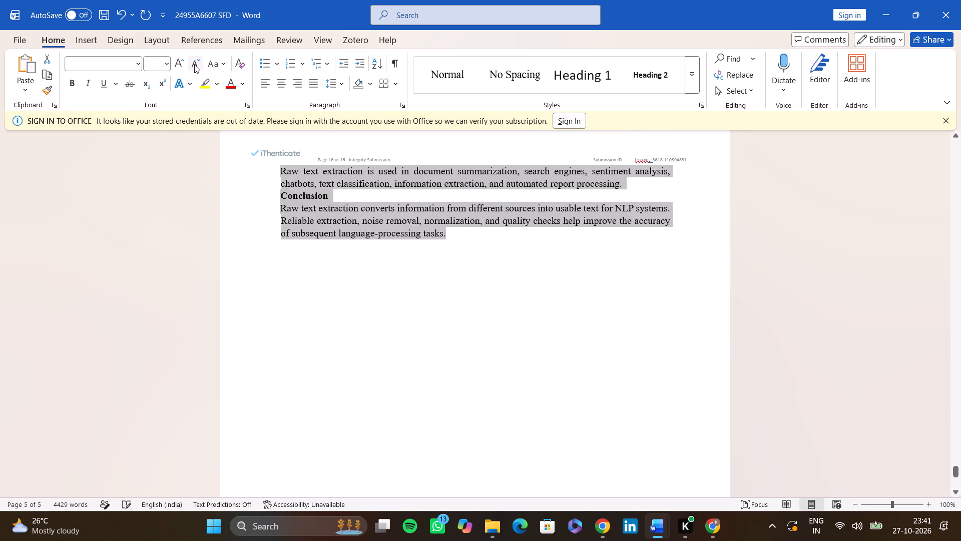
pyautogui.click(457, 323)
# Check the resized answers and their page layout from question 10 back to question 1.
pyautogui.scroll(1, 457, 323)
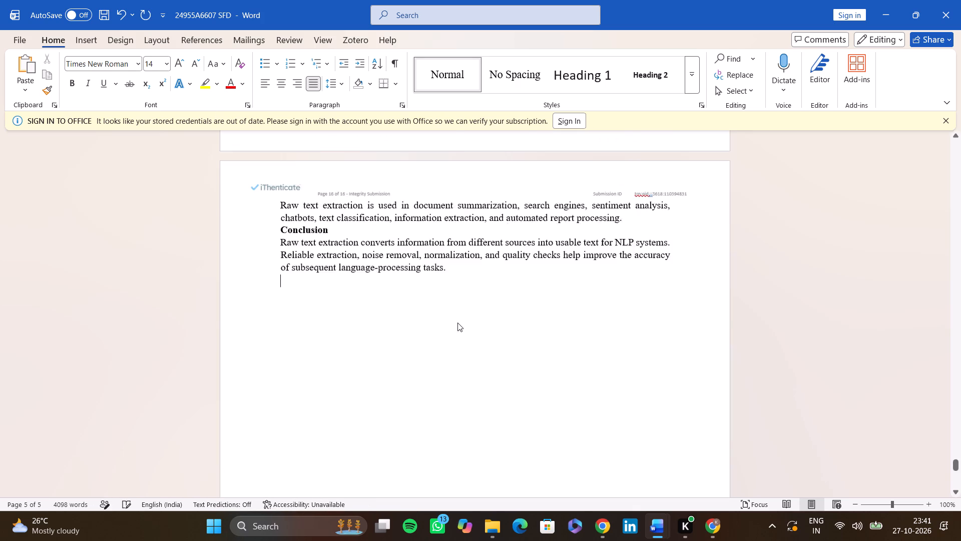
pyautogui.scroll(4, 457, 323)
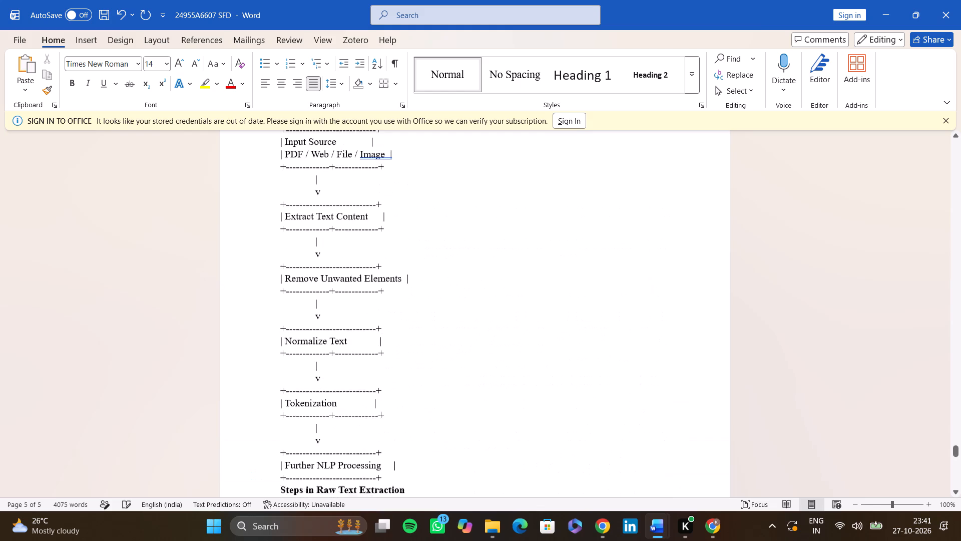
pyautogui.scroll(1, 457, 323)
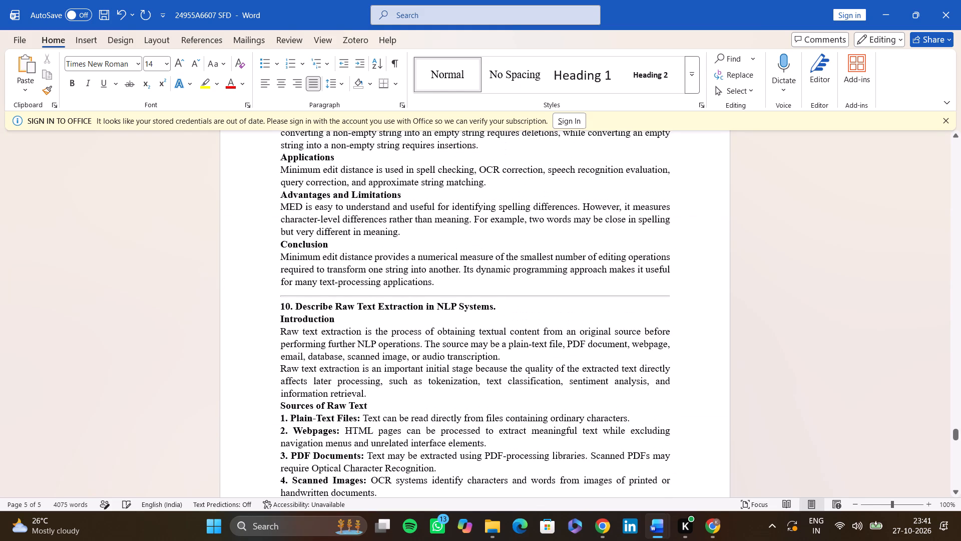
pyautogui.scroll(5, 445, 306)
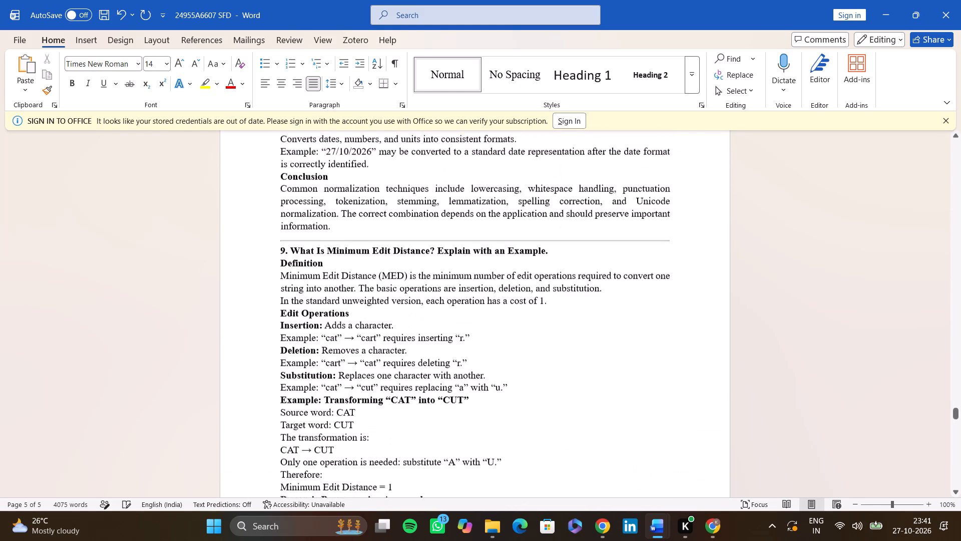
pyautogui.scroll(5, 445, 306)
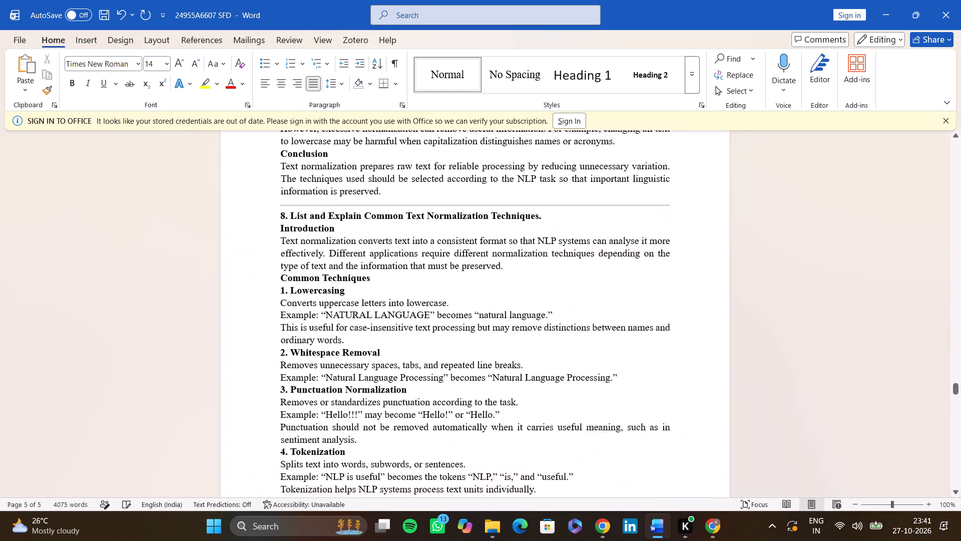
pyautogui.scroll(7, 445, 306)
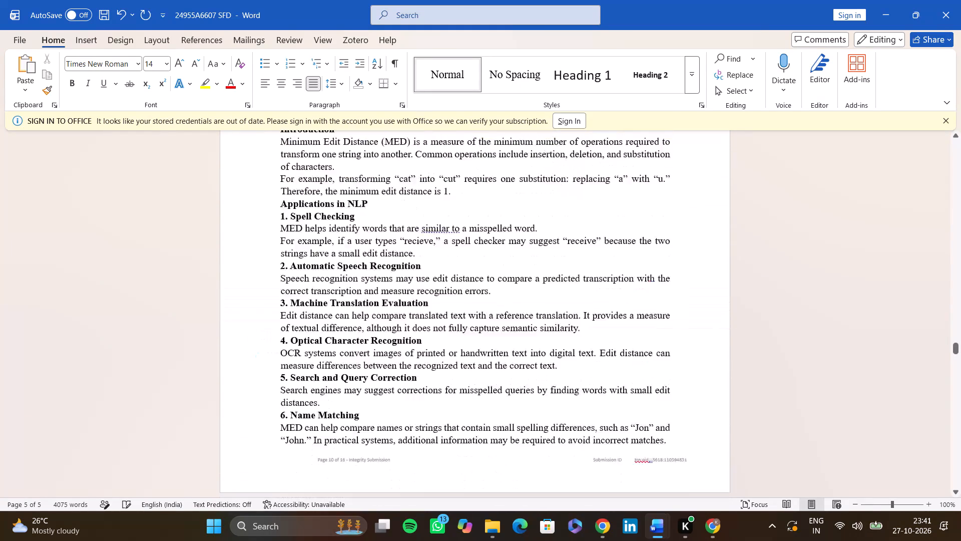
pyautogui.scroll(6, 445, 306)
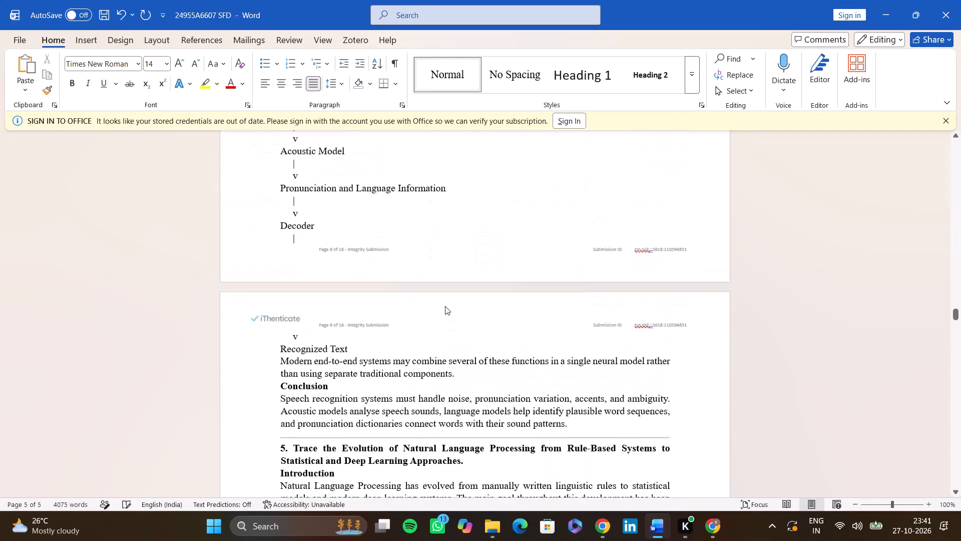
pyautogui.scroll(5, 445, 306)
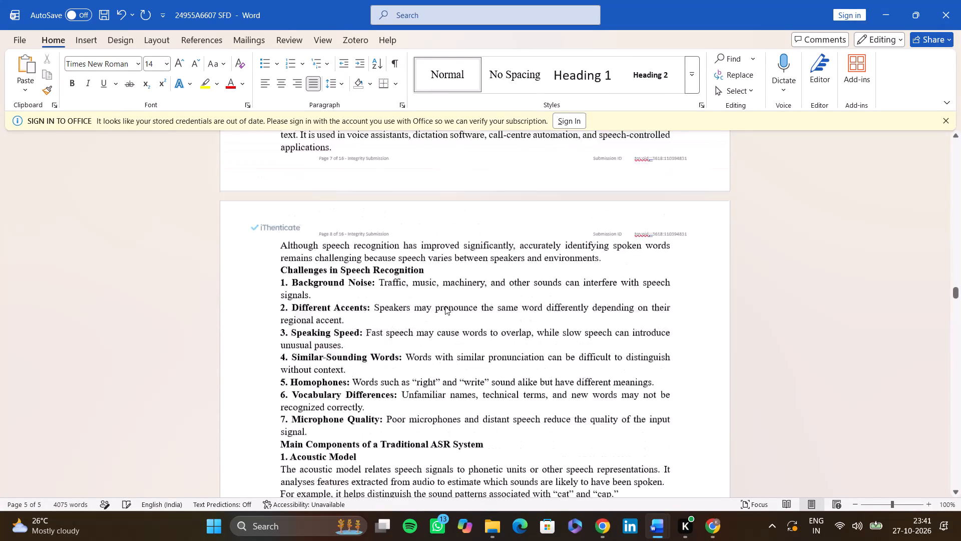
pyautogui.scroll(3, 445, 306)
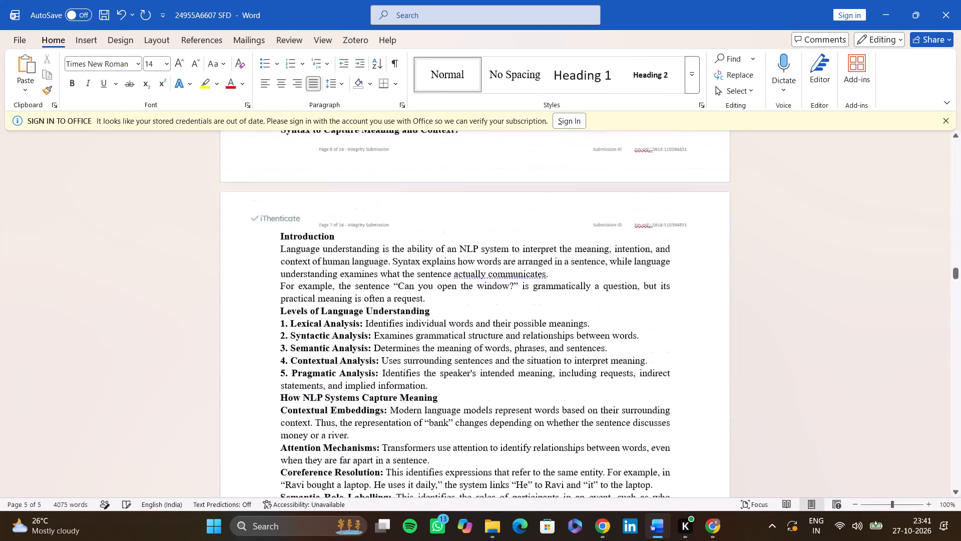
pyautogui.scroll(4, 445, 306)
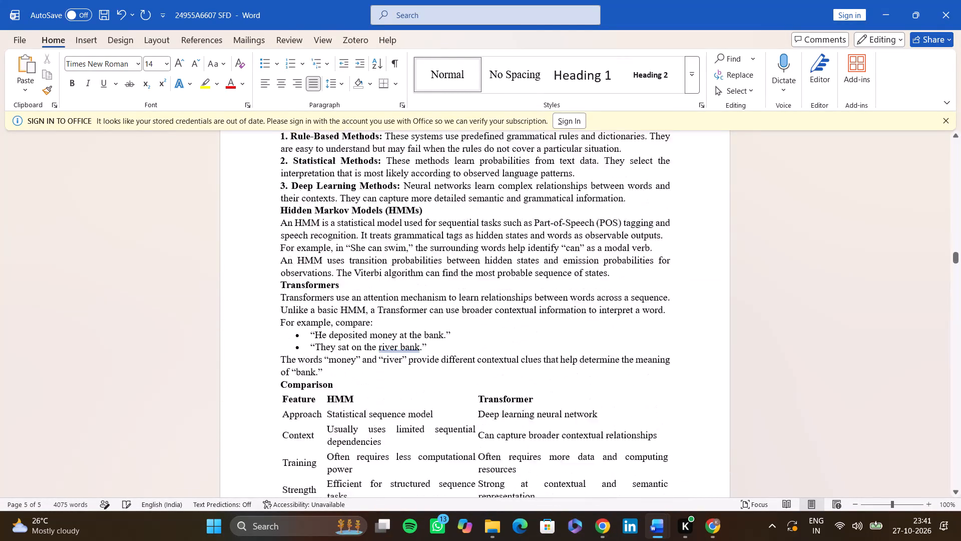
pyautogui.scroll(5, 445, 306)
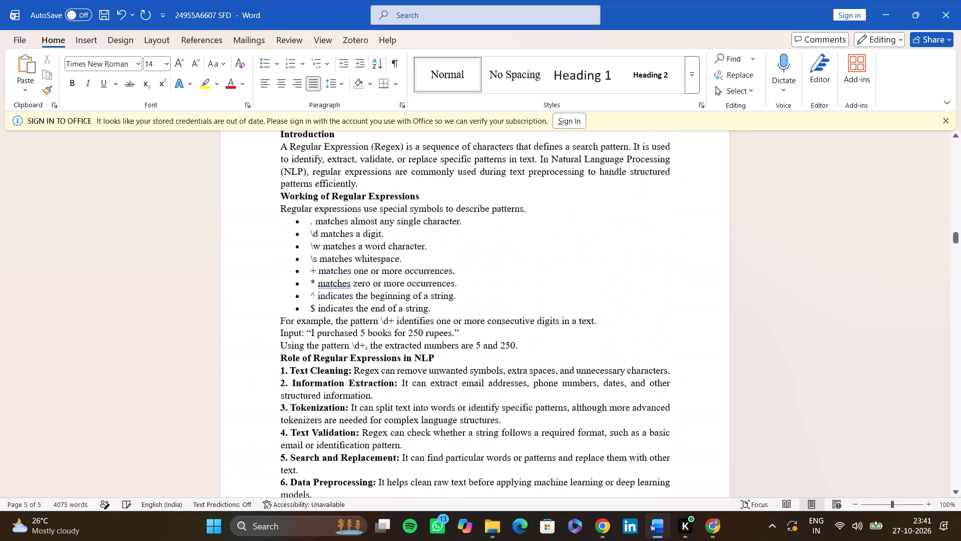
pyautogui.scroll(2, 445, 306)
# Add two blank lines between the ACAD40 heading line and the question 1 title.
pyautogui.scroll(-1, 445, 306)
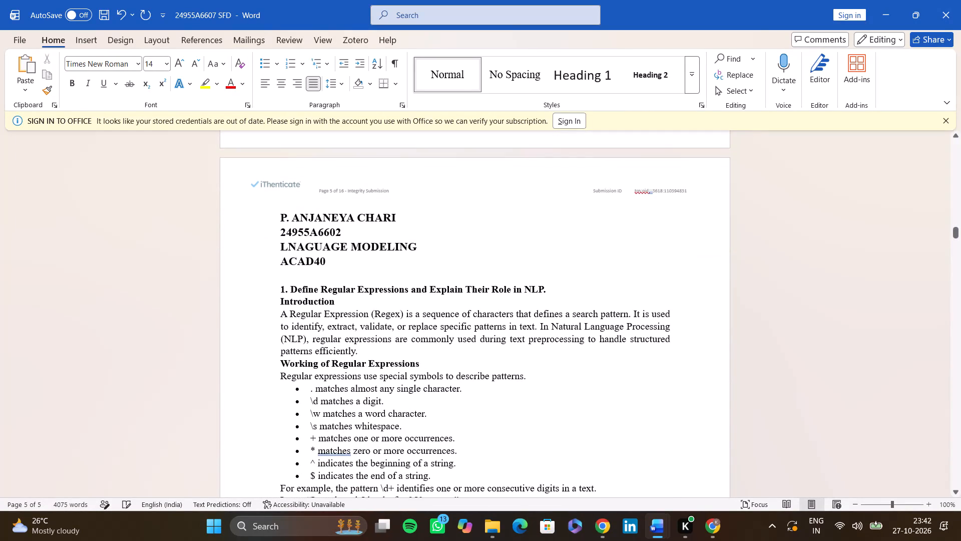
pyautogui.click(325, 279)
pyautogui.press('Return')
pyautogui.press('Return')
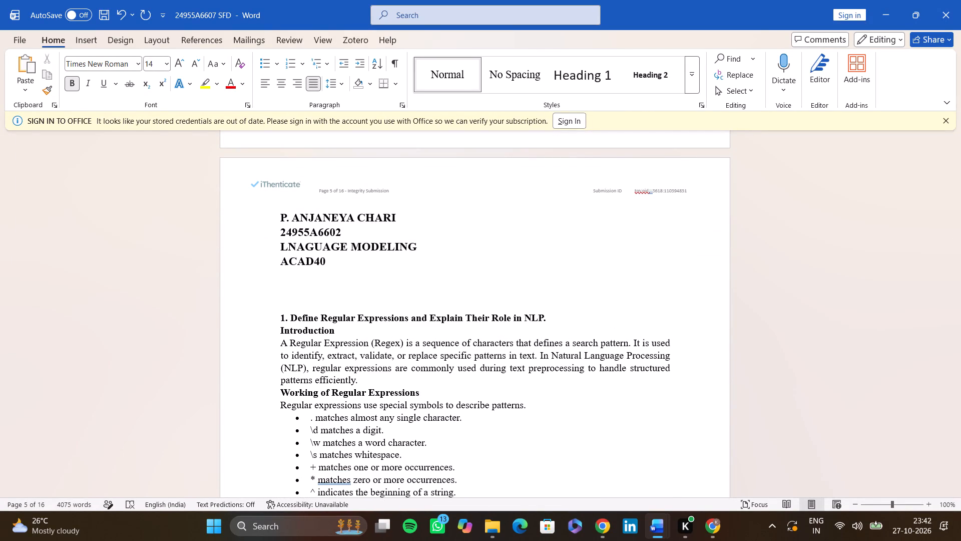
# Check the report's page layout in the print preview, from the cover page through the NLP answers.
pyautogui.hotkey('ctrl', 'p')
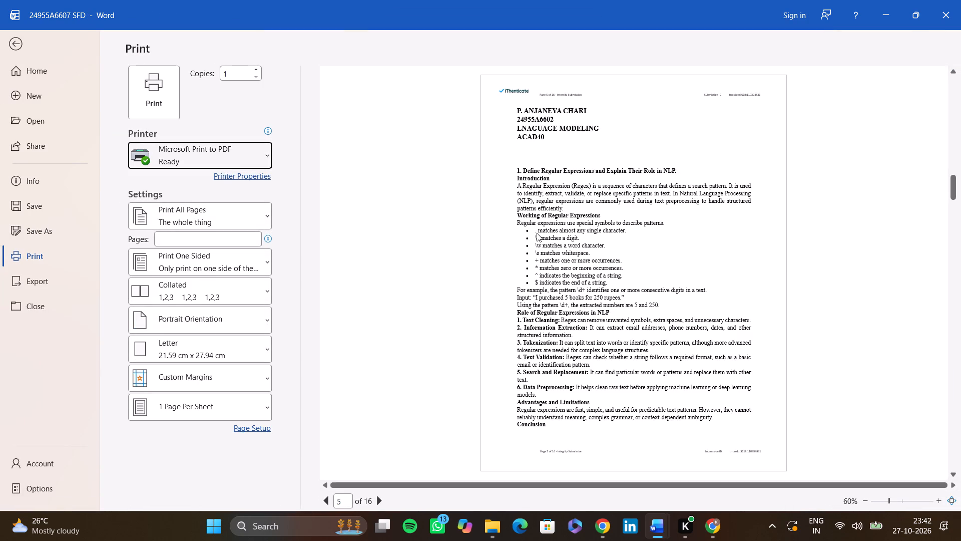
pyautogui.click(537, 233)
pyautogui.press('Up')
pyautogui.press('Up')
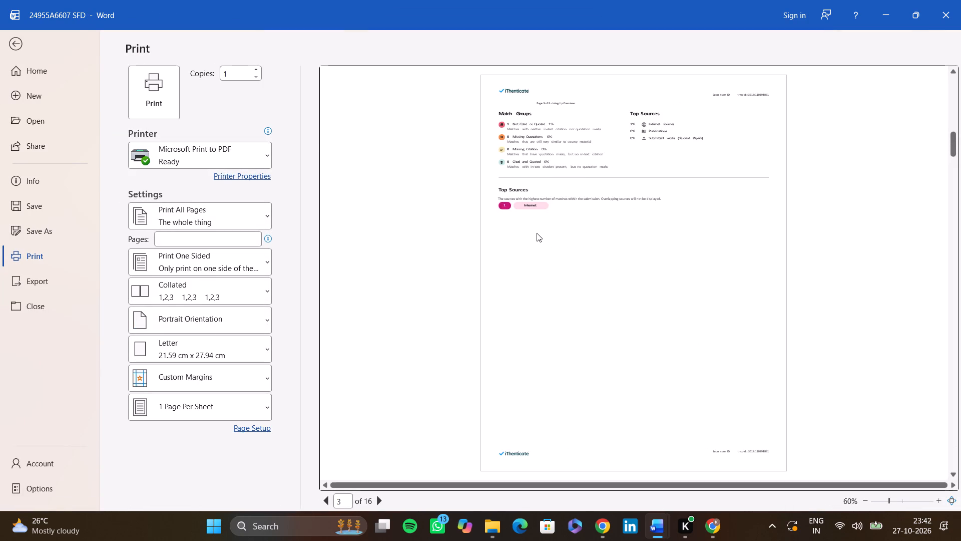
pyautogui.press('Up')
pyautogui.press('Up')
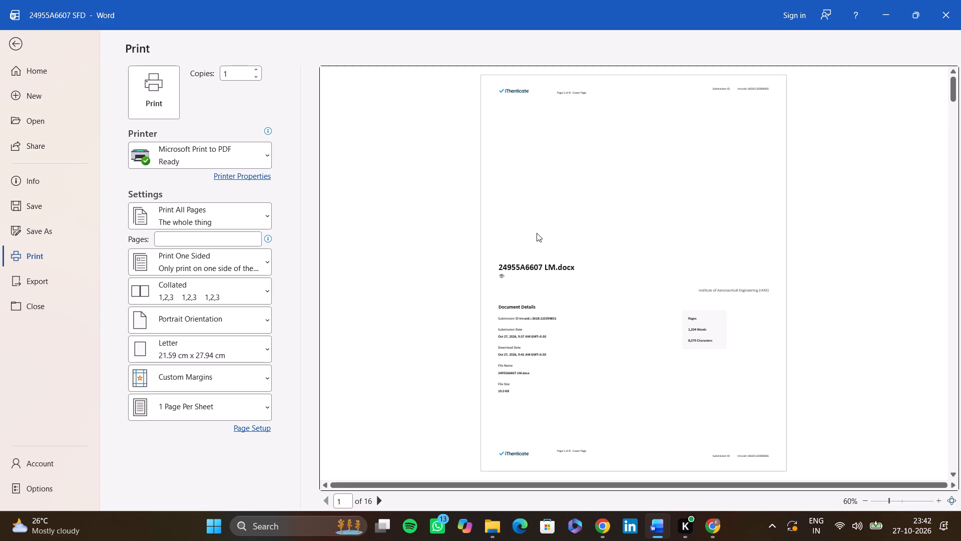
pyautogui.press('Down')
pyautogui.press('Down')
pyautogui.press('Down')
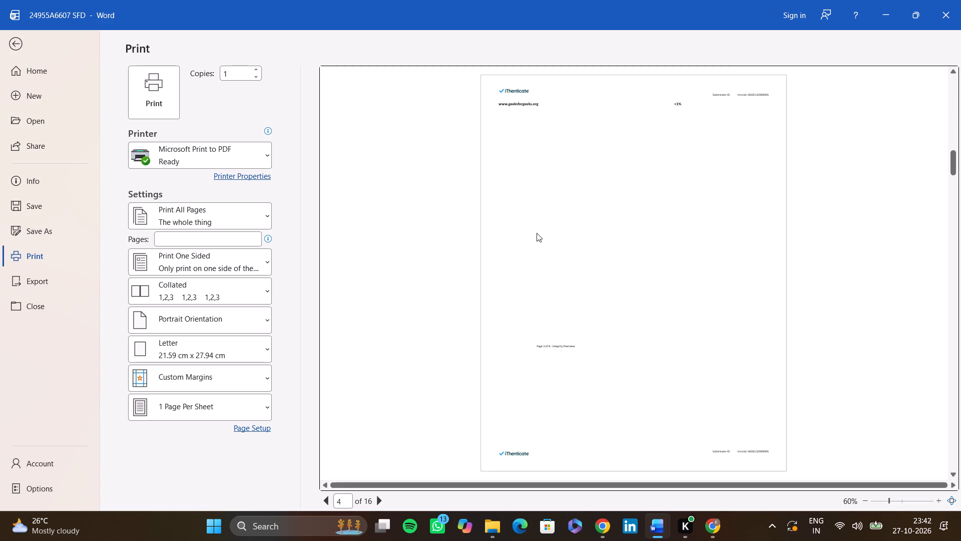
pyautogui.press('Down')
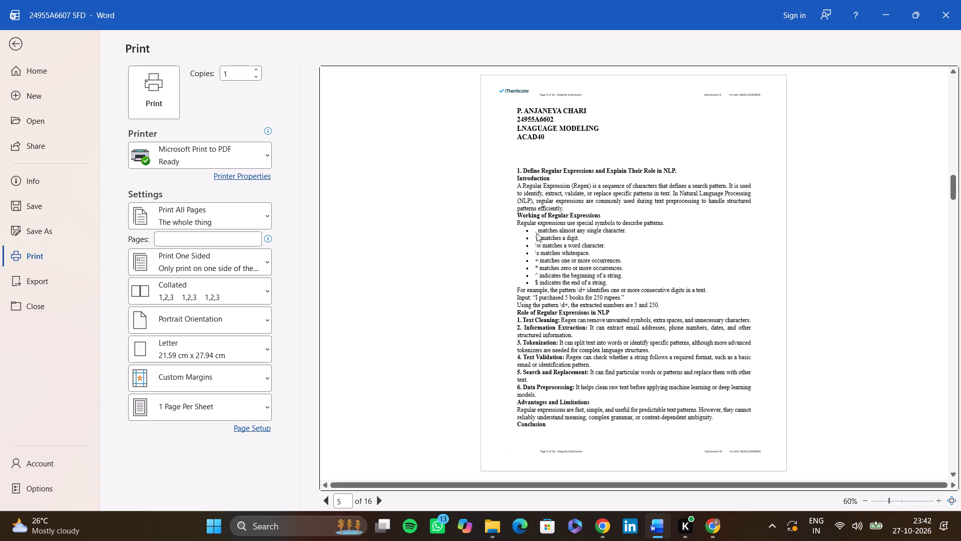
pyautogui.press('Down')
pyautogui.press('Down')
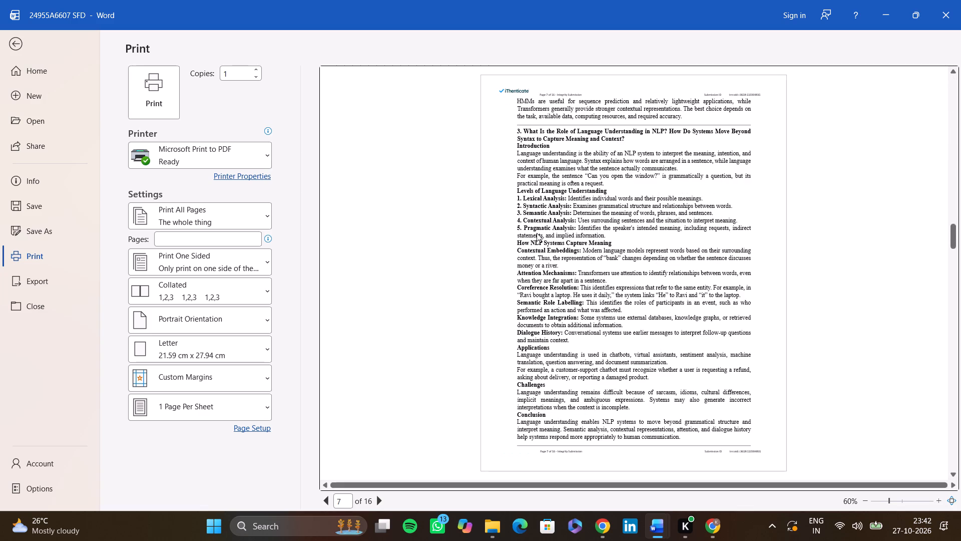
pyautogui.press('Down')
pyautogui.press('Down')
pyautogui.press('Down')
pyautogui.press('Down')
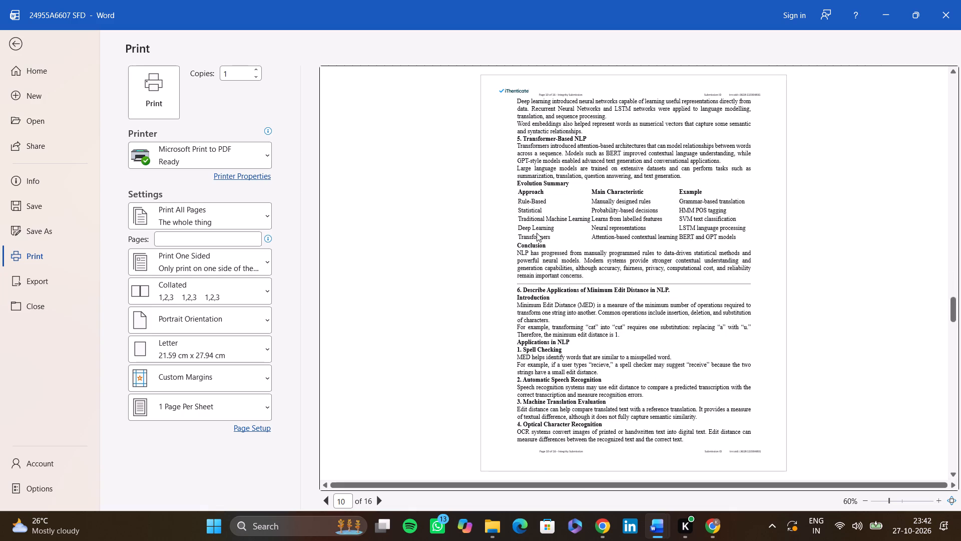
pyautogui.click(165, 102)
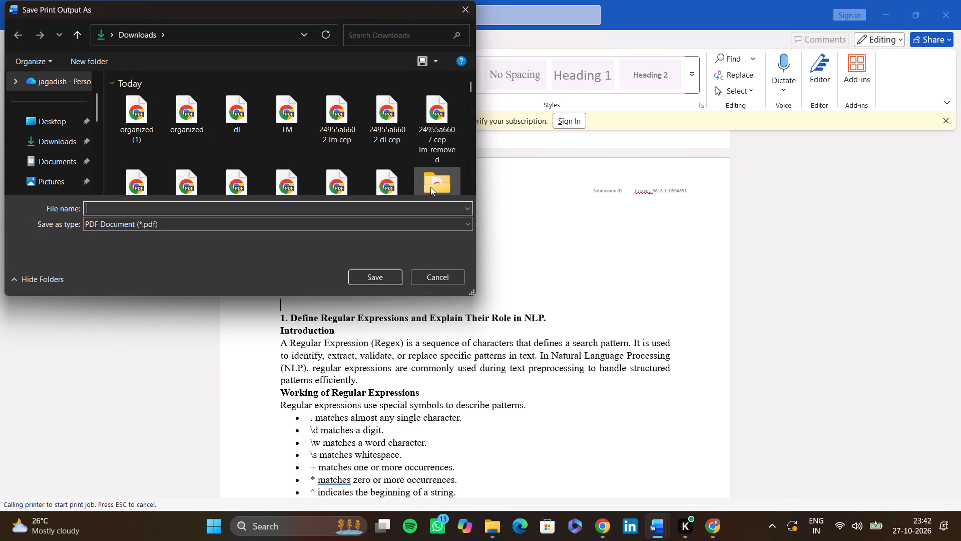
pyautogui.doubleClick(431, 187)
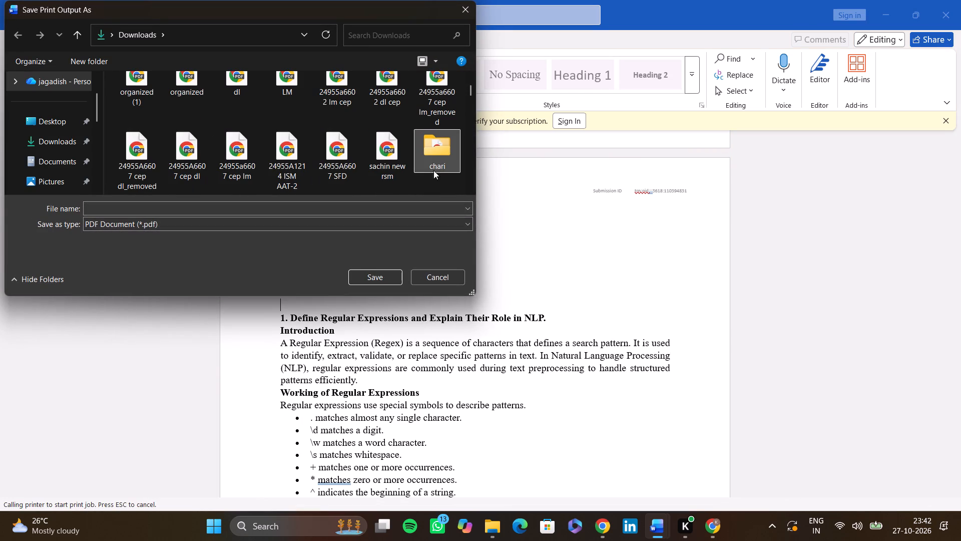
pyautogui.doubleClick(433, 159)
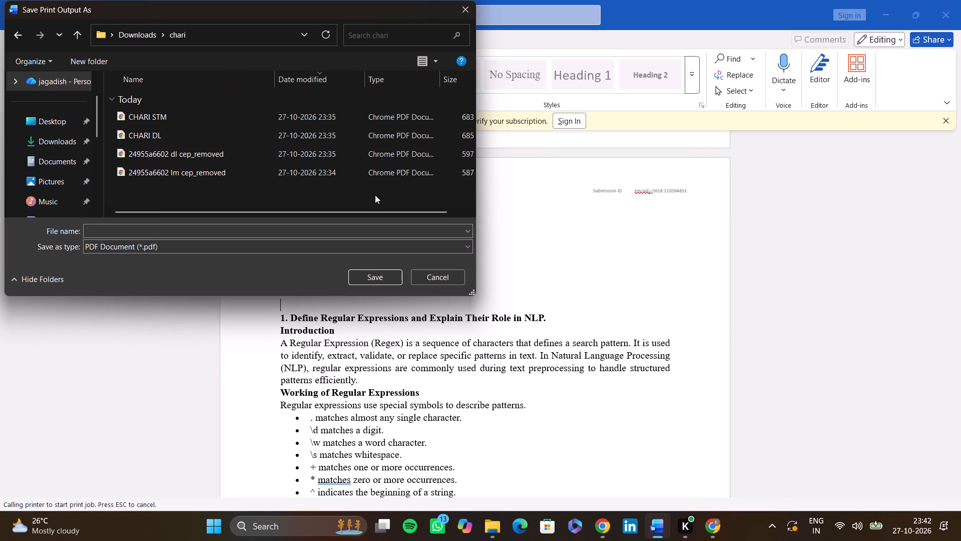
pyautogui.click(293, 232)
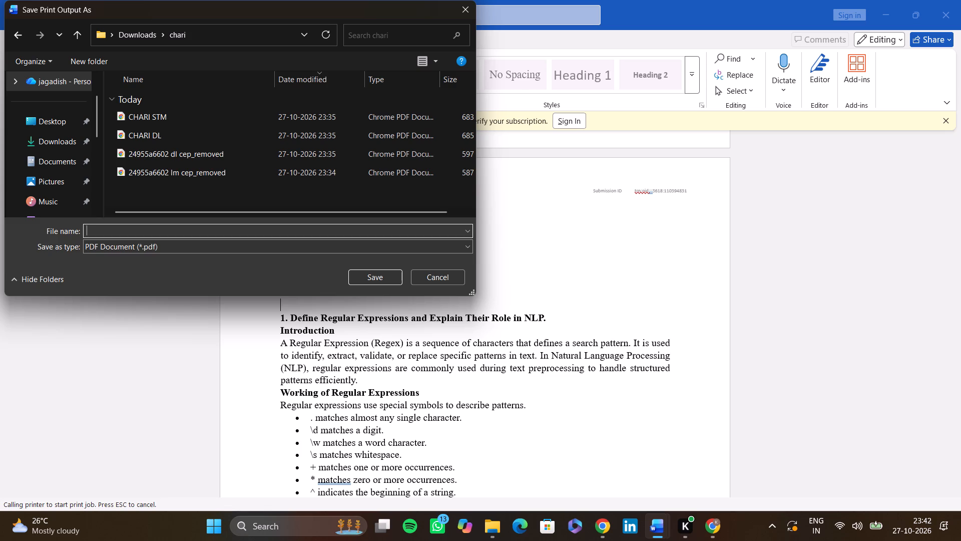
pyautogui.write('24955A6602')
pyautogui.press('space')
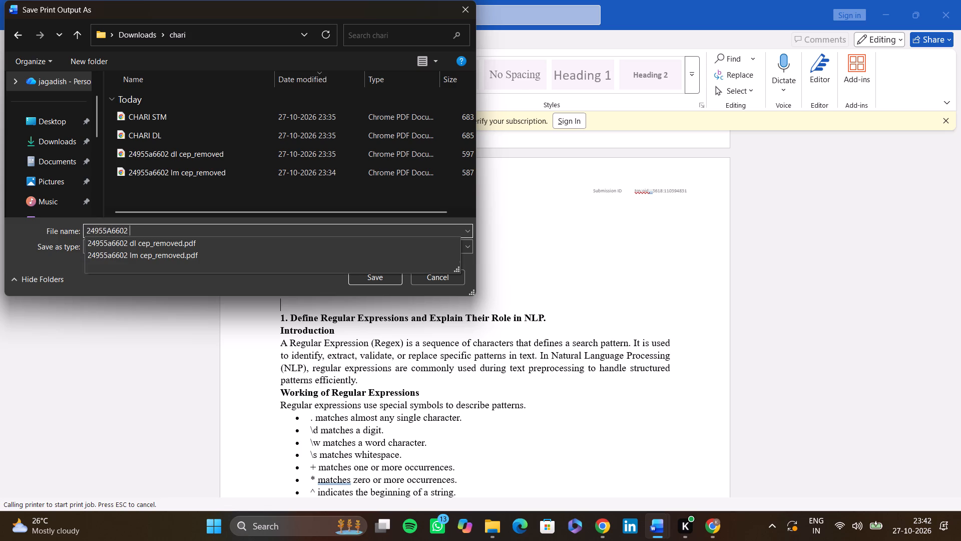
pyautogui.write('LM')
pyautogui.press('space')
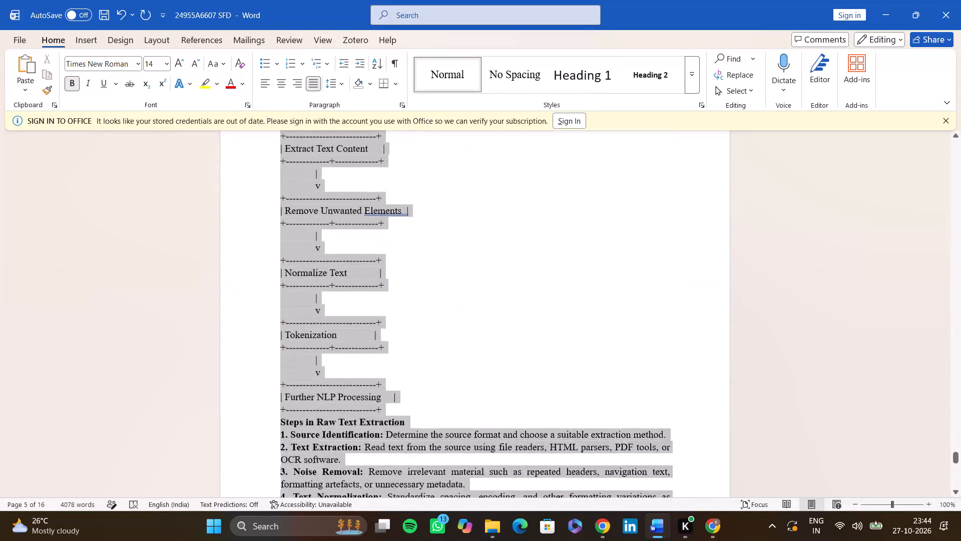
pyautogui.moveTo(423, 540); pyautogui.dragTo(423, 539)
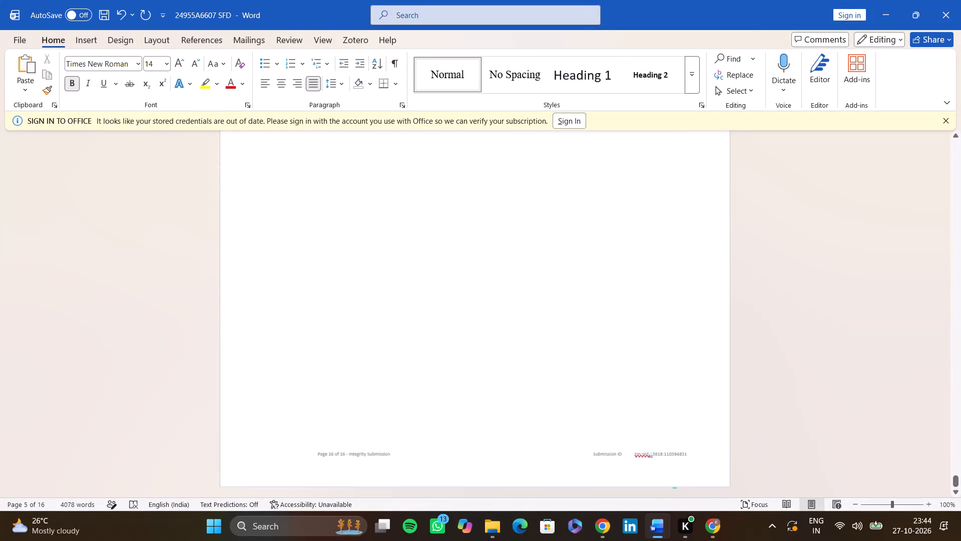
pyautogui.moveTo(423, 539); pyautogui.dragTo(384, 200)
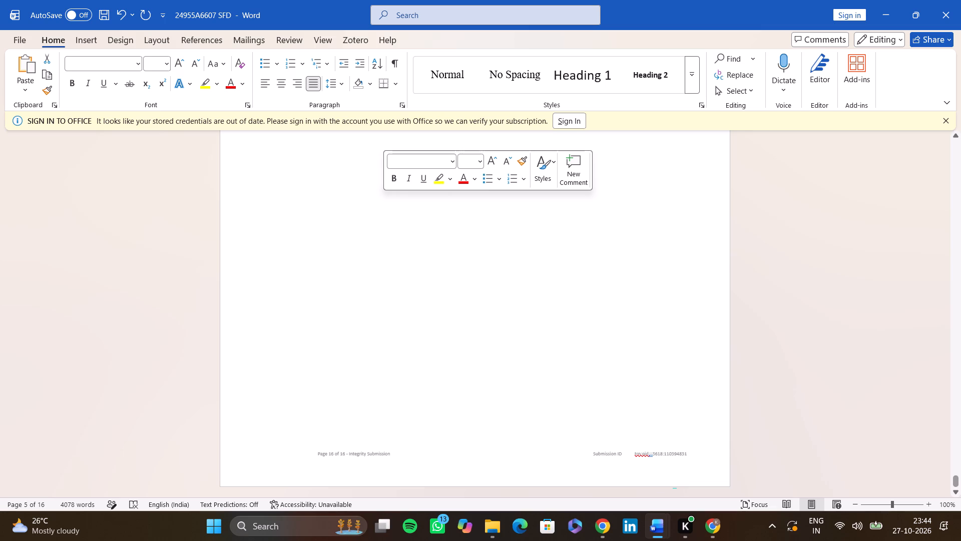
pyautogui.hotkey('ctrl', 'v')
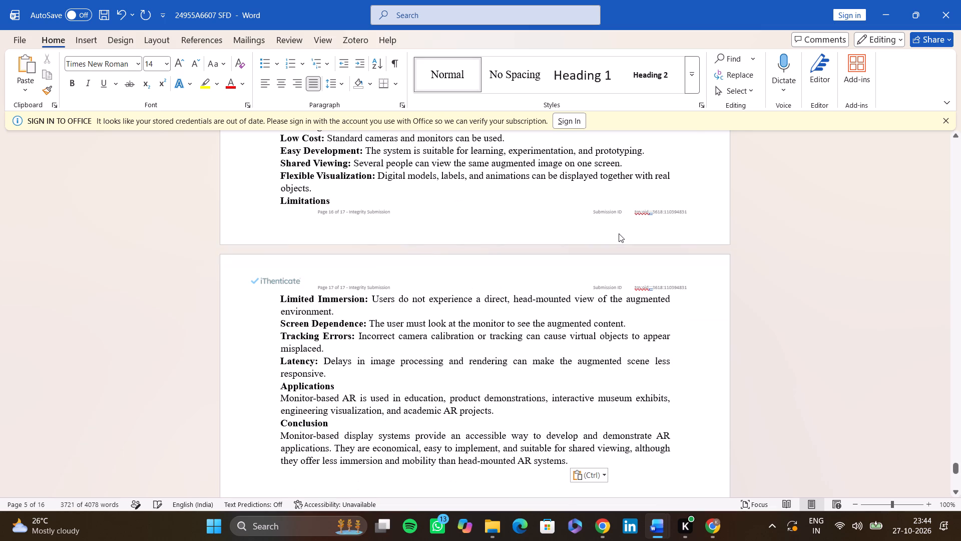
# Delete the leftover Regular Expressions question, its Introduction heading and the pasted IMPORTANT QUESTIONS AND ANSWERS title above question 1.
pyautogui.scroll(-3, 497, 341)
pyautogui.scroll(12, 497, 341)
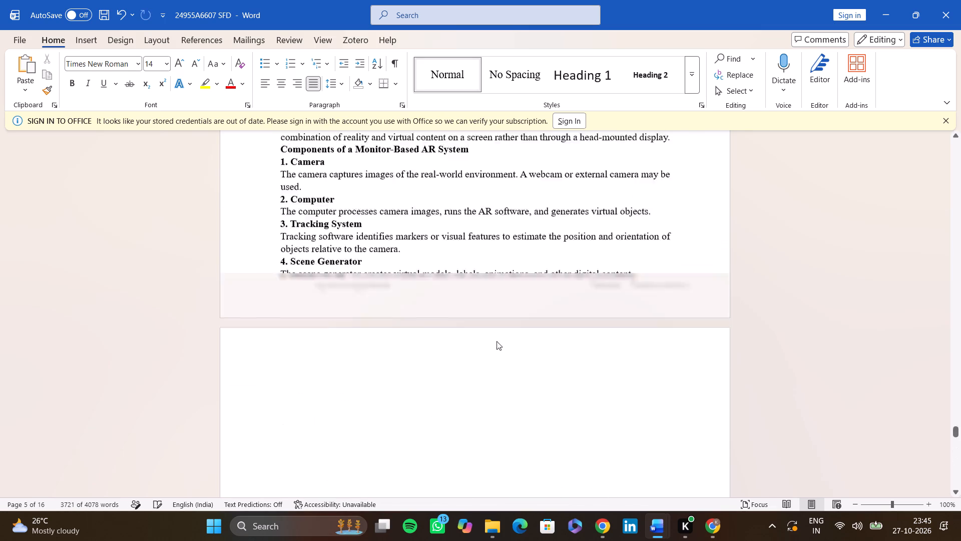
pyautogui.scroll(12, 497, 341)
pyautogui.scroll(20, 497, 341)
pyautogui.scroll(20, 497, 341)
pyautogui.scroll(20, 497, 341)
pyautogui.scroll(-1, 497, 341)
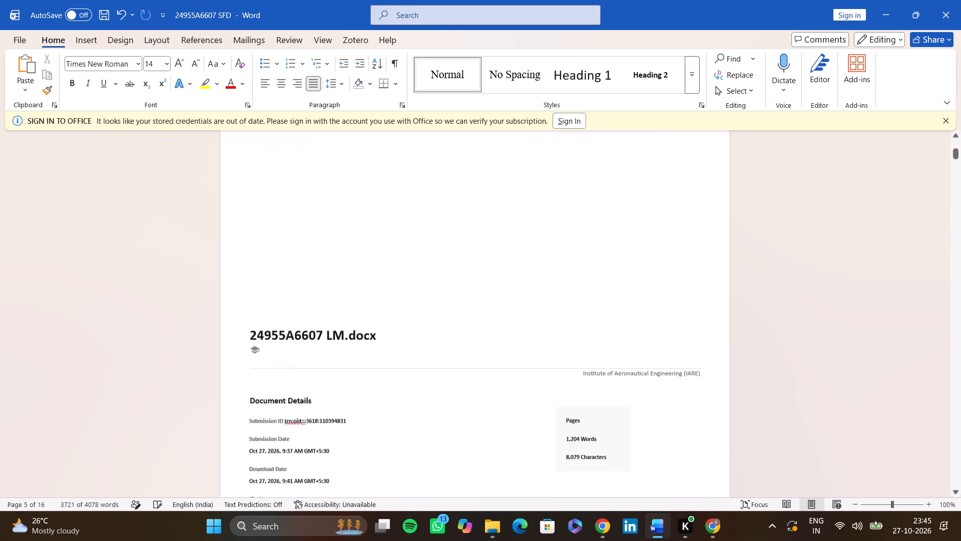
pyautogui.scroll(-9, 497, 341)
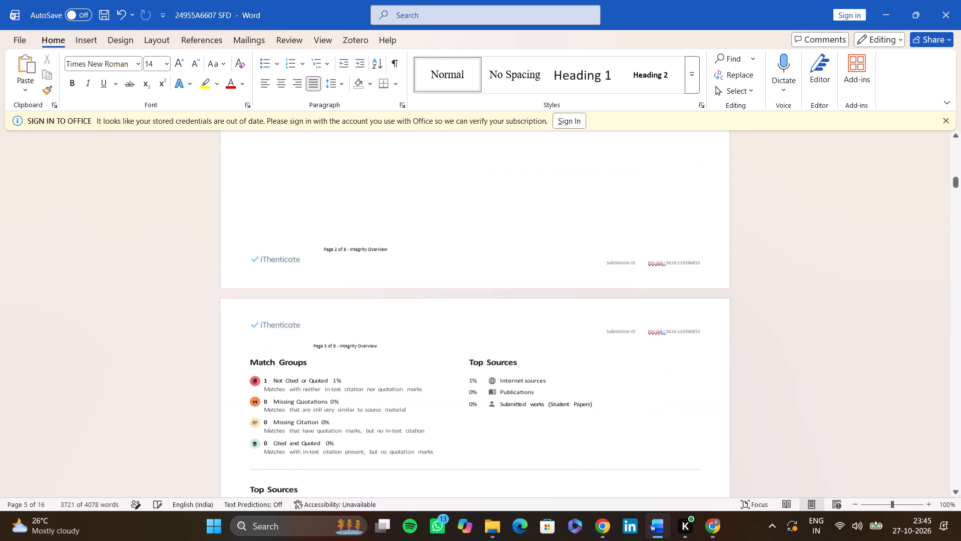
pyautogui.scroll(-7, 497, 341)
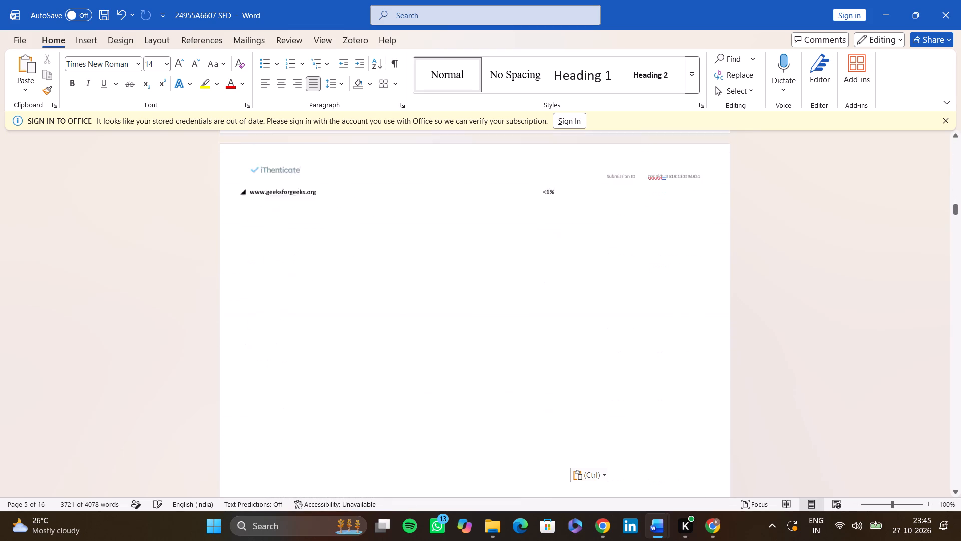
pyautogui.scroll(-5, 497, 341)
pyautogui.scroll(1, 497, 341)
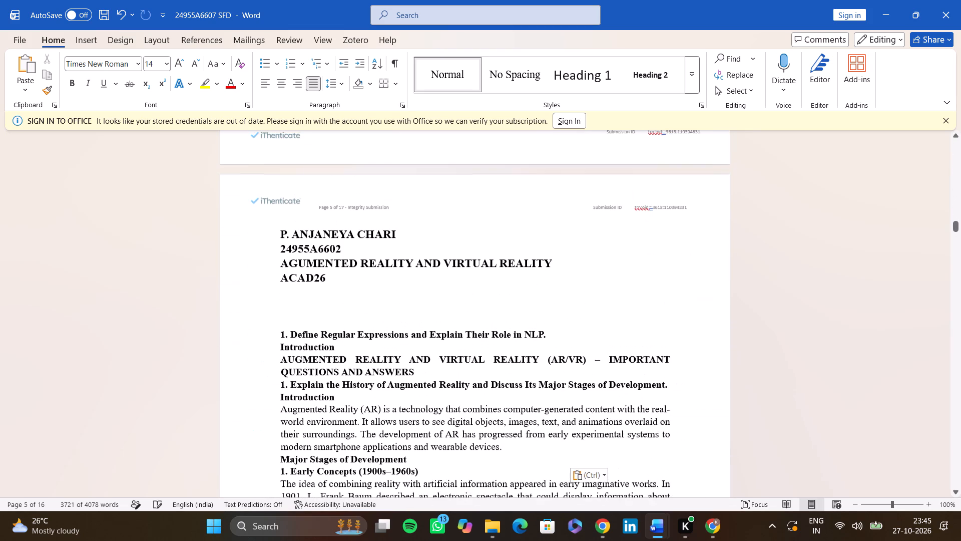
pyautogui.moveTo(421, 376); pyautogui.dragTo(381, 370)
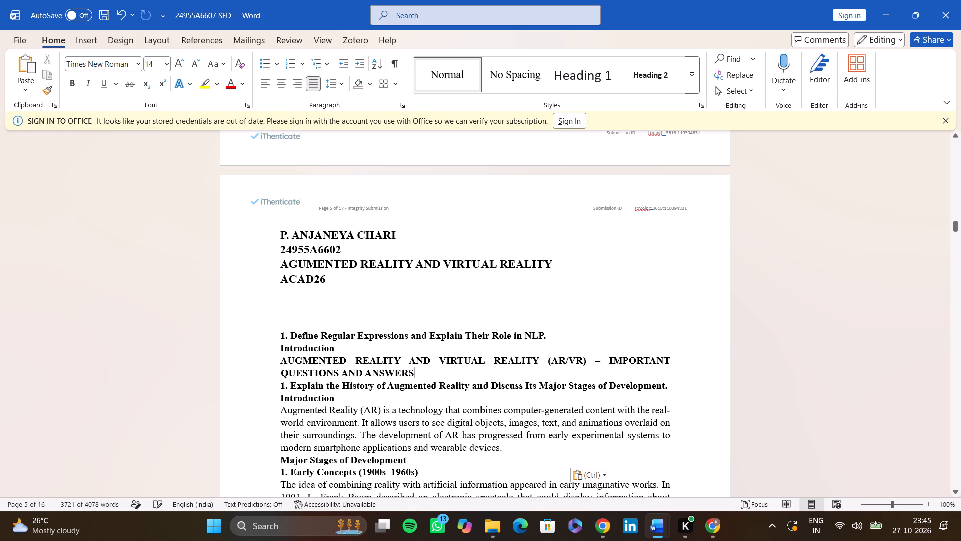
pyautogui.moveTo(381, 370); pyautogui.dragTo(274, 335)
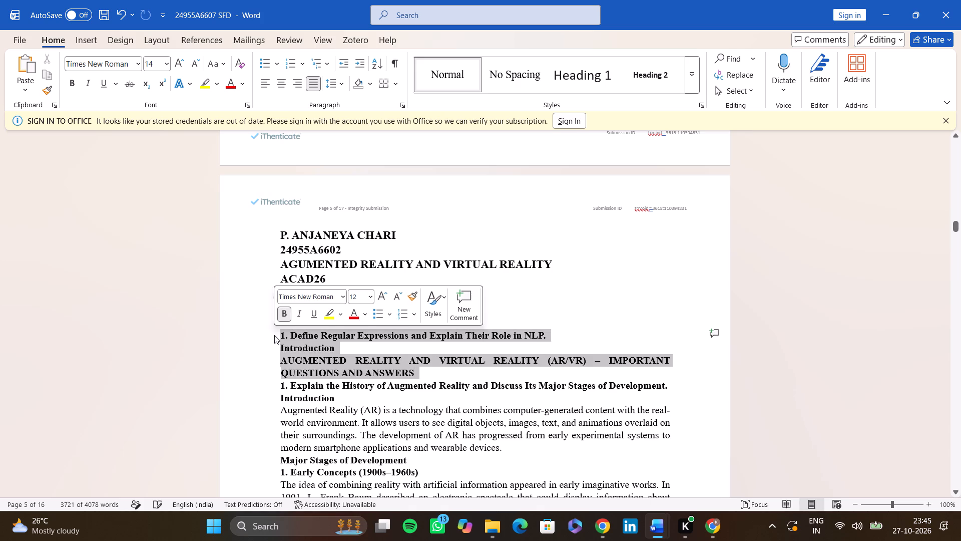
pyautogui.press('BackSpace')
# Review the pasted AR/VR answers from question 1 through question 10, checking the text, workflow diagrams and comparison table.
pyautogui.scroll(-1, 388, 311)
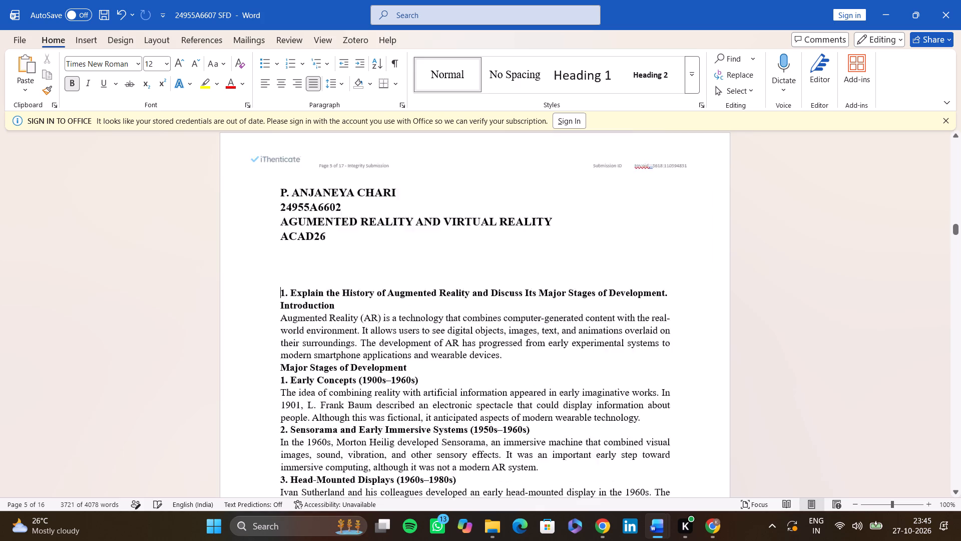
pyautogui.scroll(-2, 388, 311)
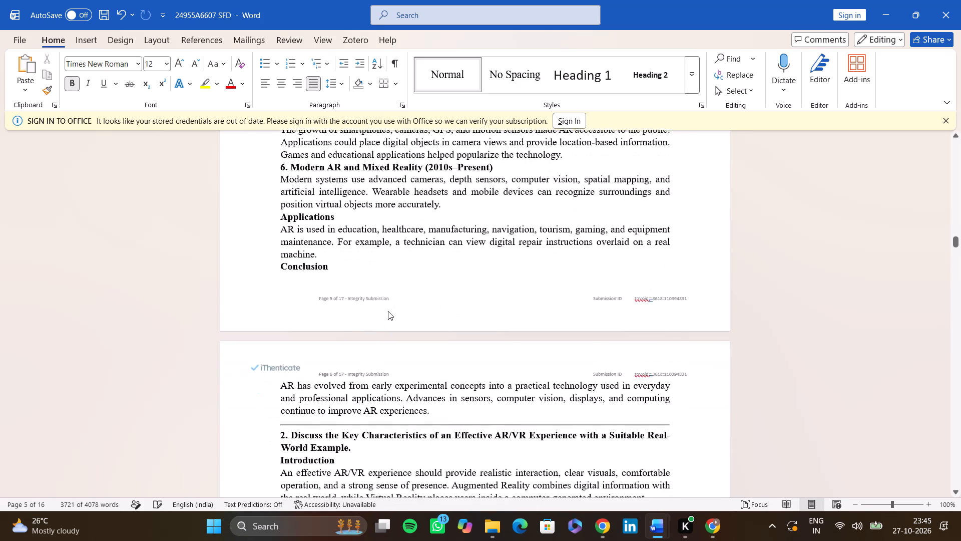
pyautogui.scroll(-12, 388, 311)
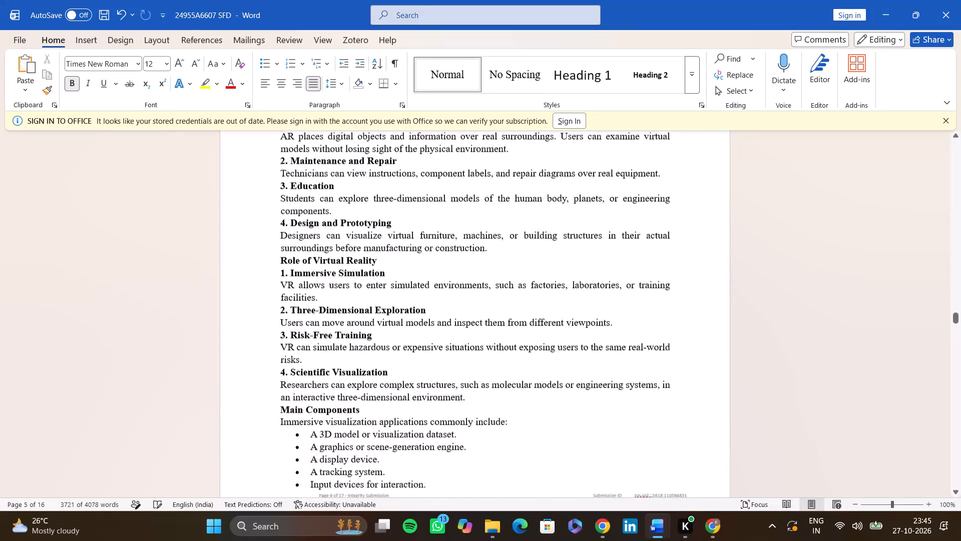
pyautogui.scroll(-9, 388, 311)
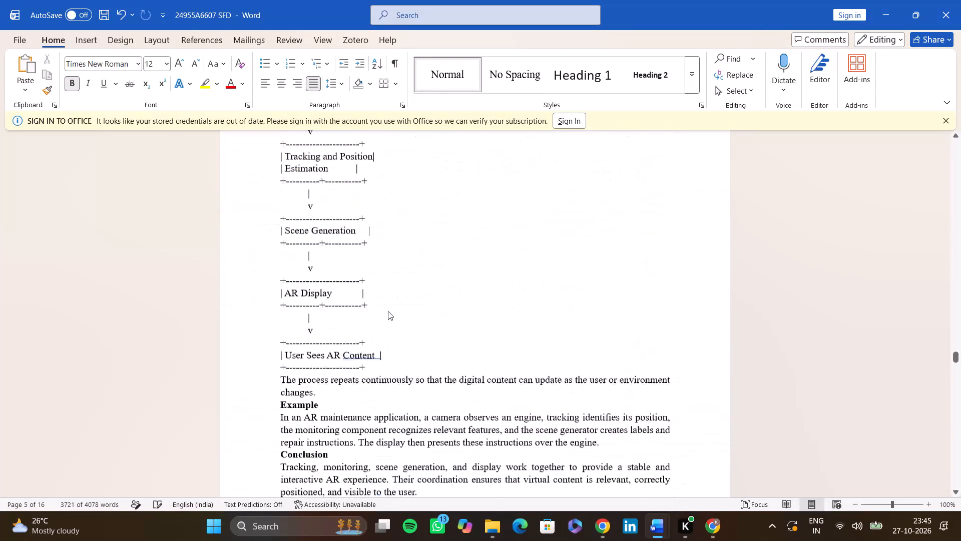
pyautogui.scroll(-8, 388, 311)
pyautogui.scroll(1, 388, 311)
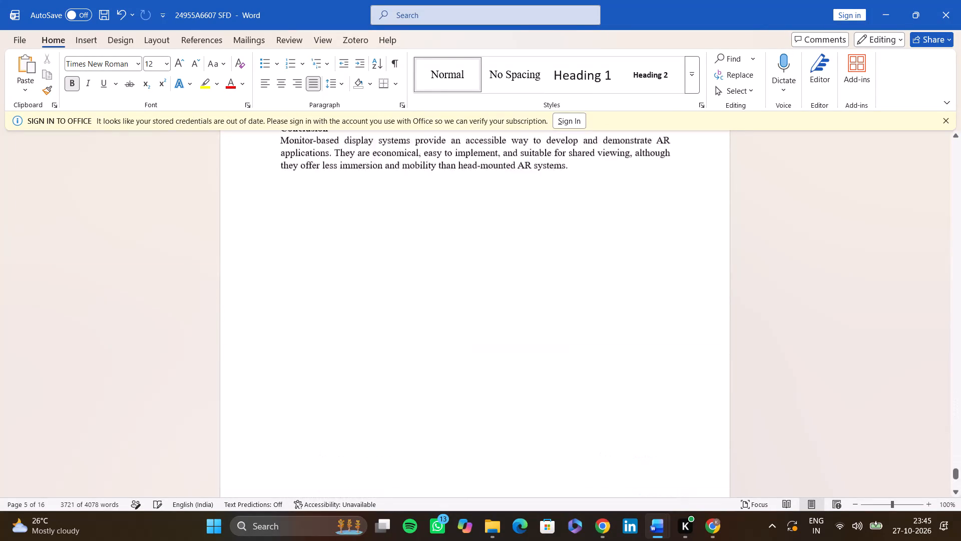
pyautogui.scroll(5, 388, 311)
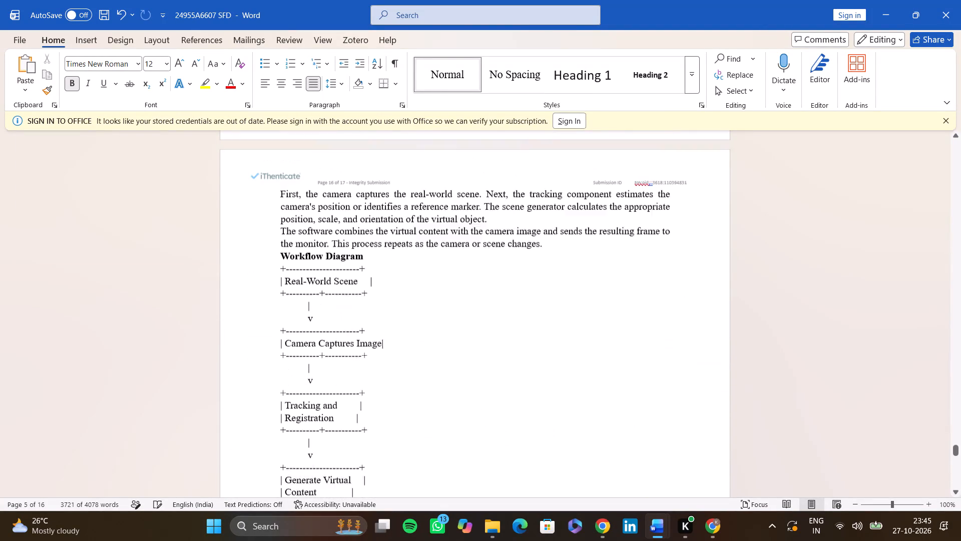
pyautogui.scroll(4, 388, 311)
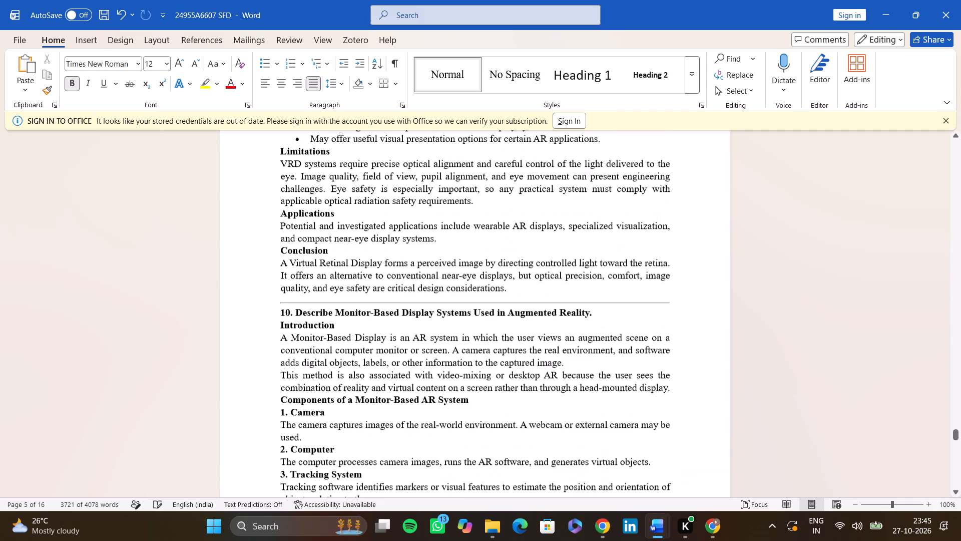
pyautogui.scroll(3, 388, 311)
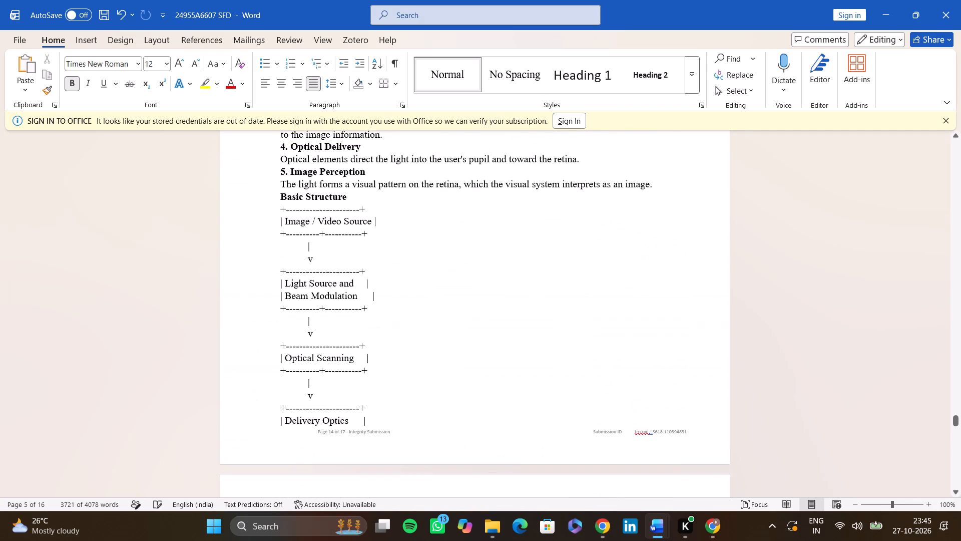
pyautogui.scroll(3, 388, 311)
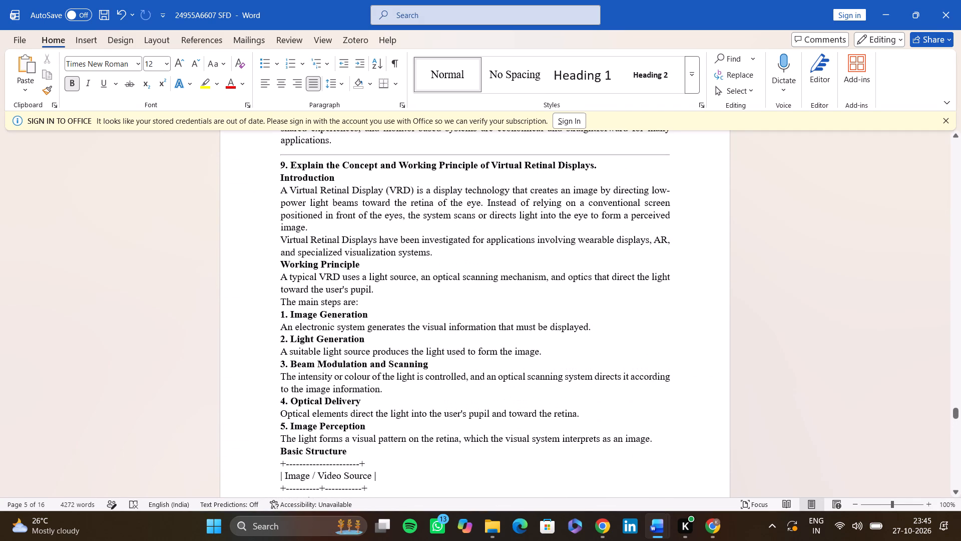
pyautogui.scroll(6, 388, 311)
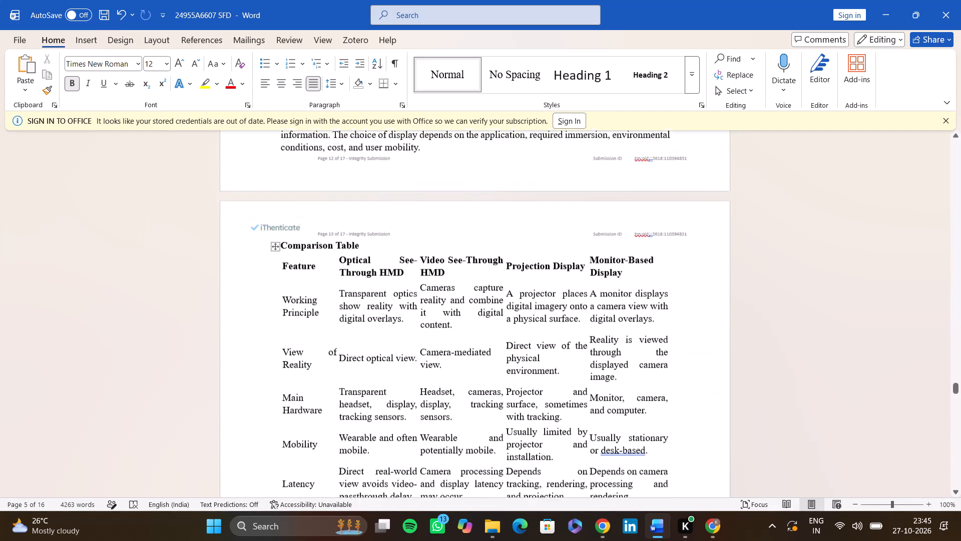
pyautogui.scroll(5, 388, 311)
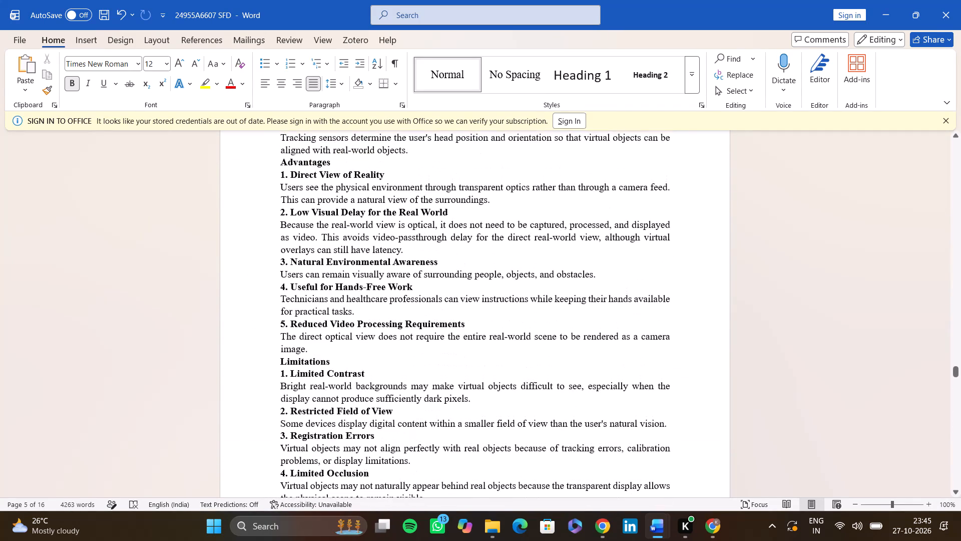
pyautogui.scroll(3, 388, 311)
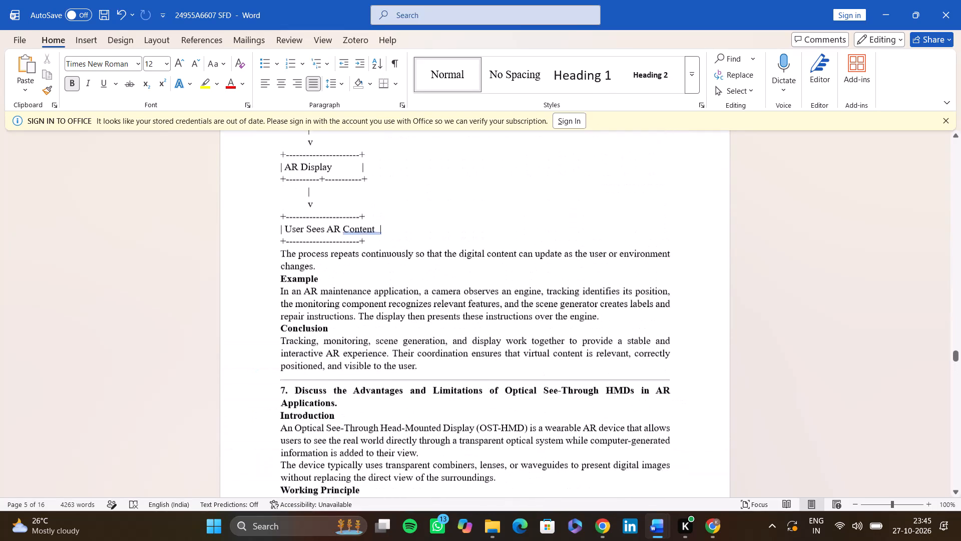
pyautogui.scroll(3, 388, 311)
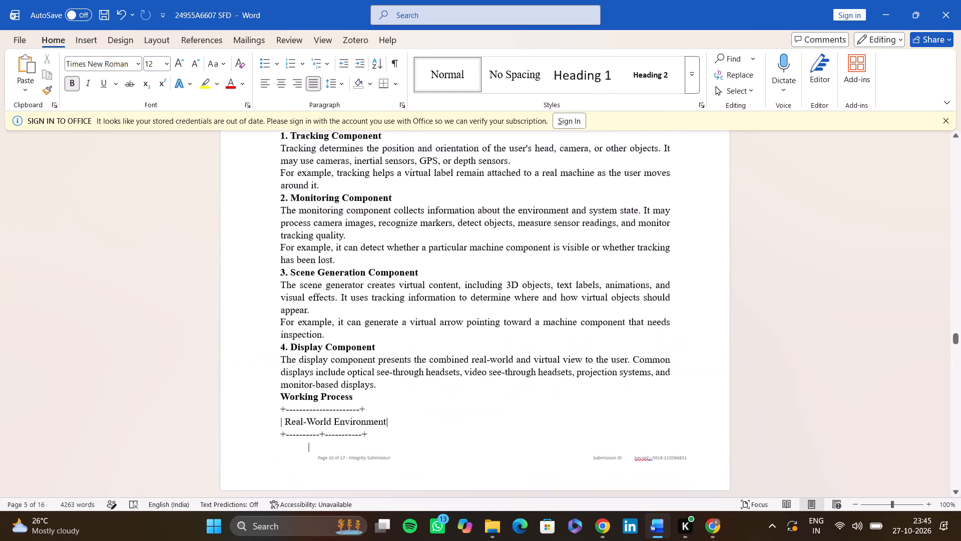
pyautogui.scroll(5, 388, 311)
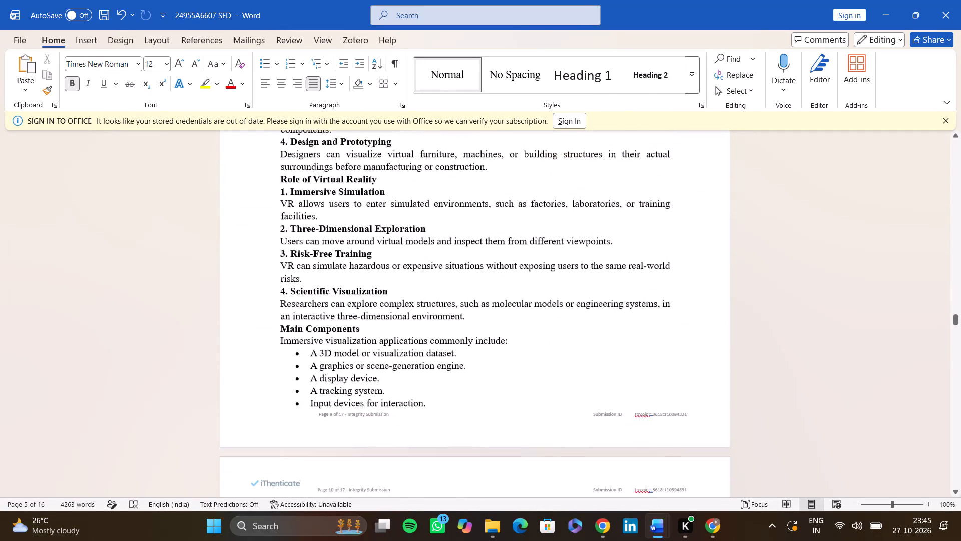
pyautogui.scroll(4, 388, 311)
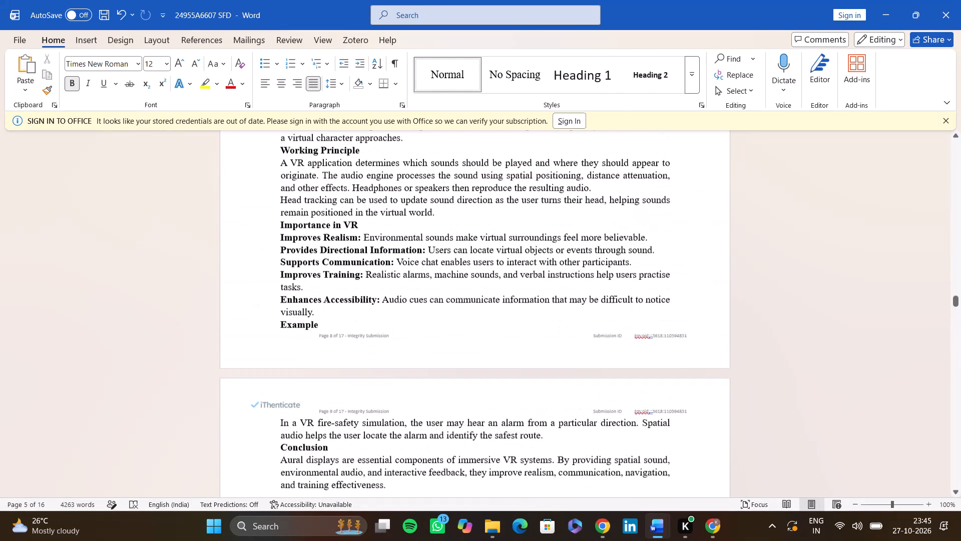
pyautogui.scroll(4, 388, 311)
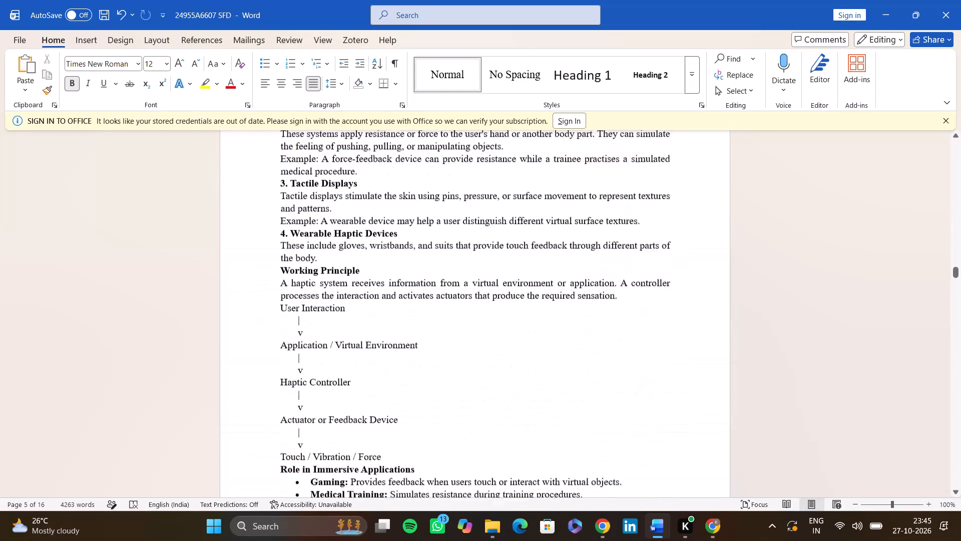
pyautogui.scroll(3, 388, 311)
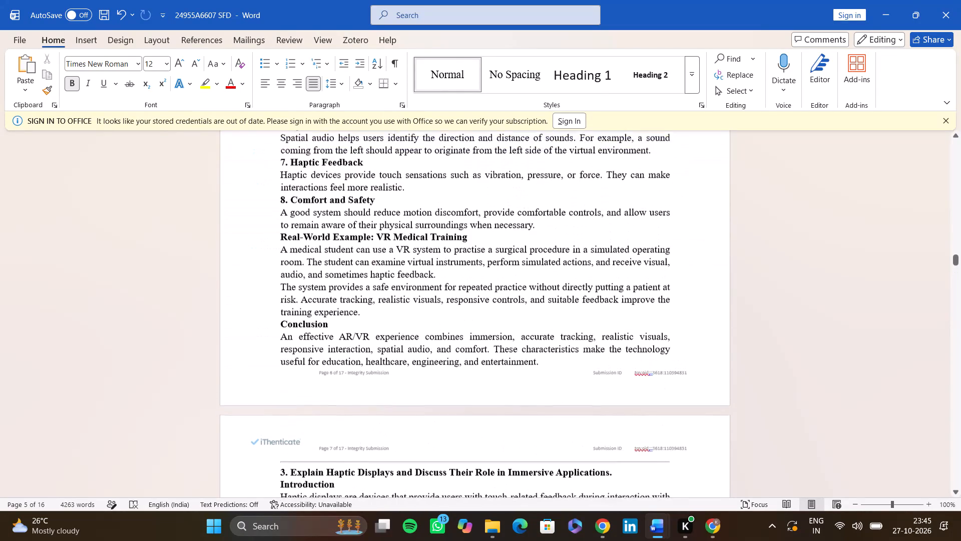
pyautogui.scroll(4, 388, 311)
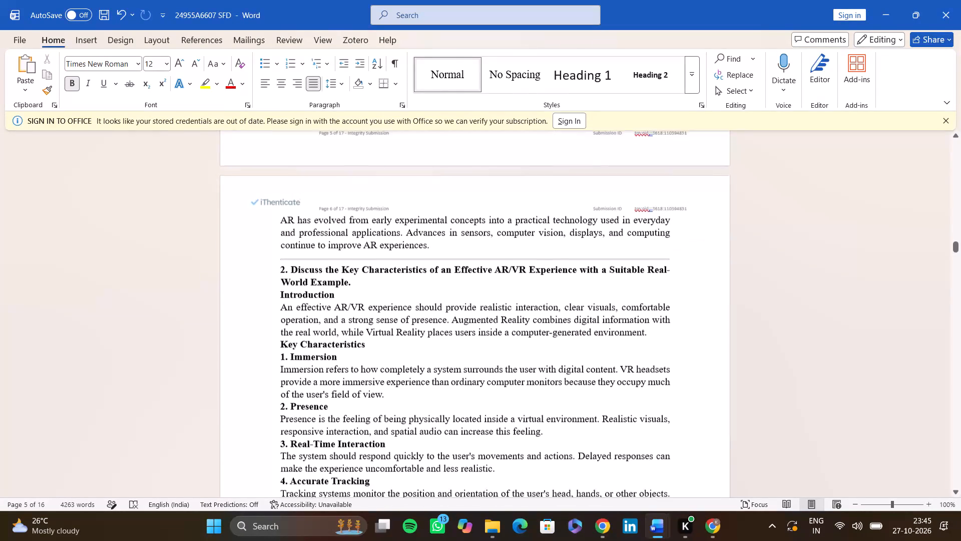
pyautogui.scroll(6, 388, 311)
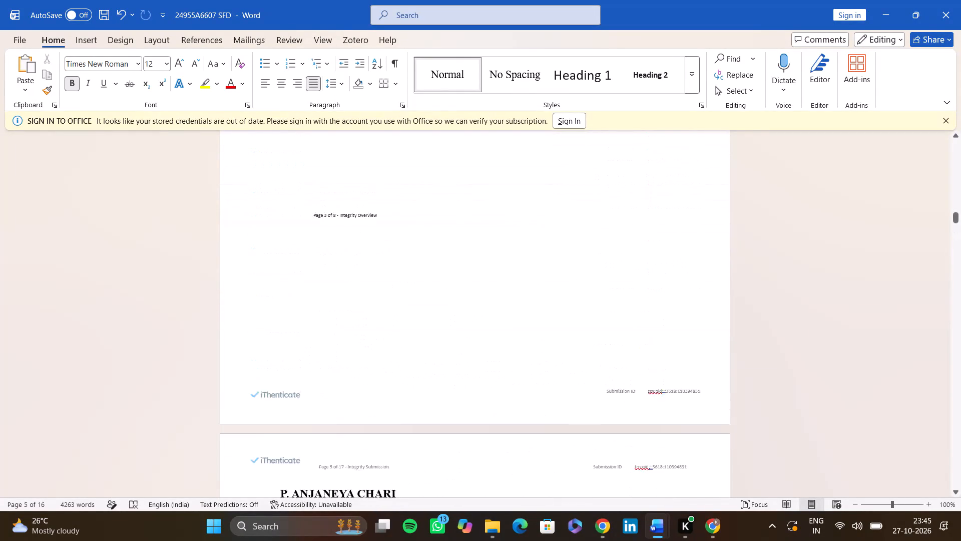
# On the report's cover page, replace LM with ARVR in both the document title and the File Name entry.
pyautogui.scroll(20, 388, 311)
pyautogui.scroll(7, 388, 311)
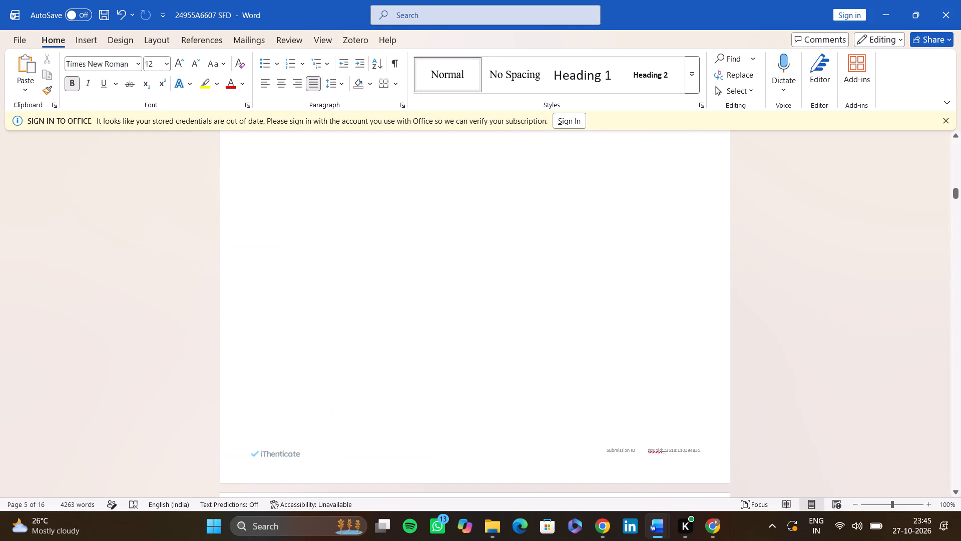
pyautogui.scroll(11, 388, 311)
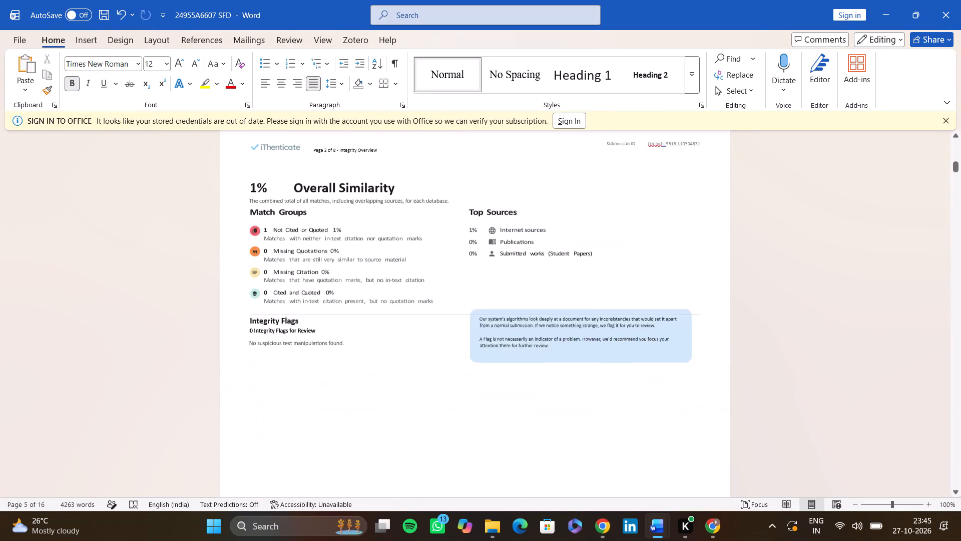
pyautogui.scroll(1, 329, 274)
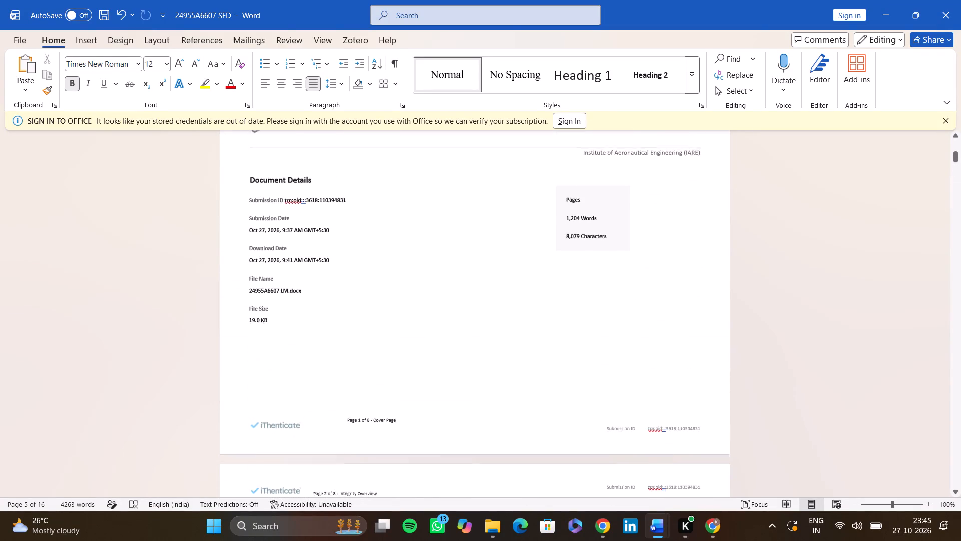
pyautogui.scroll(1, 329, 274)
pyautogui.click(345, 191)
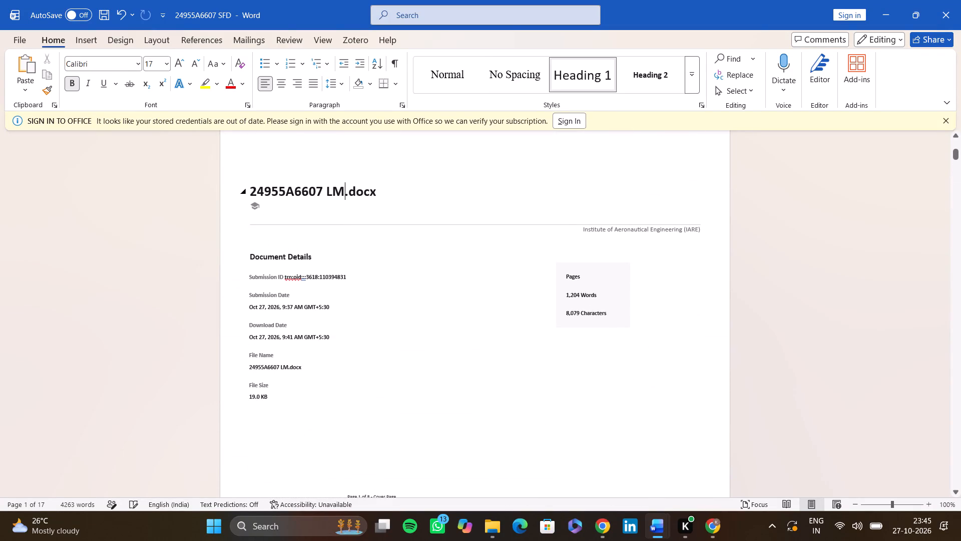
pyautogui.press('BackSpace')
pyautogui.press('BackSpace')
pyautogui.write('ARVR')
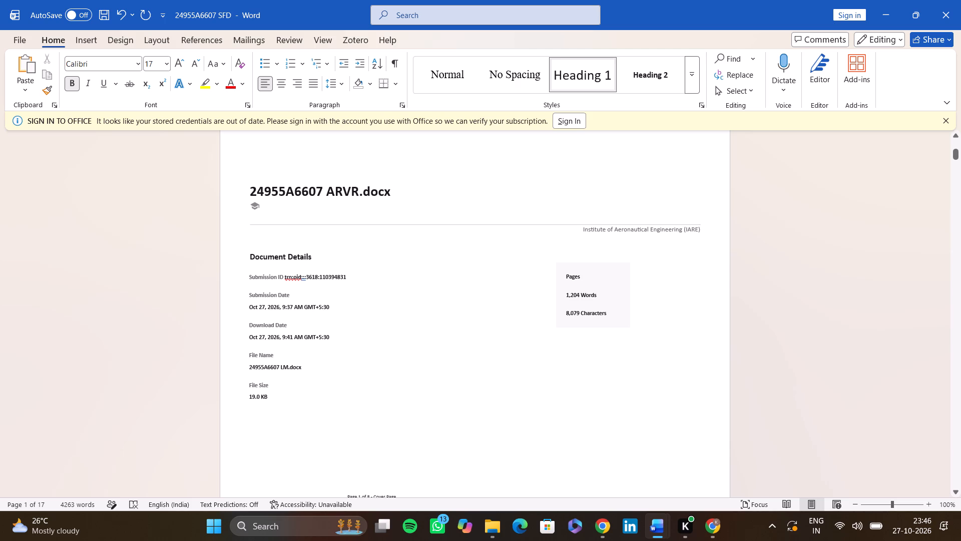
pyautogui.click(287, 370)
pyautogui.press('BackSpace')
pyautogui.press('BackSpace')
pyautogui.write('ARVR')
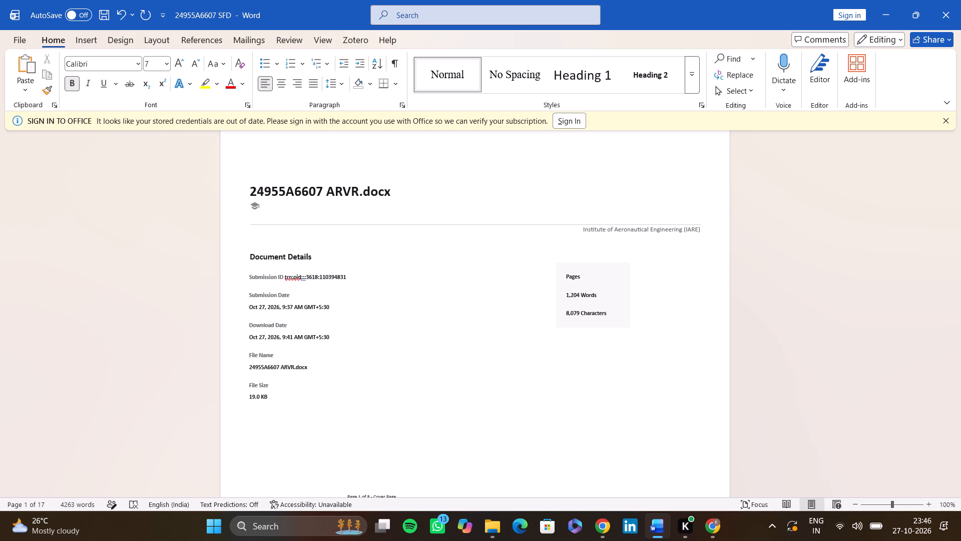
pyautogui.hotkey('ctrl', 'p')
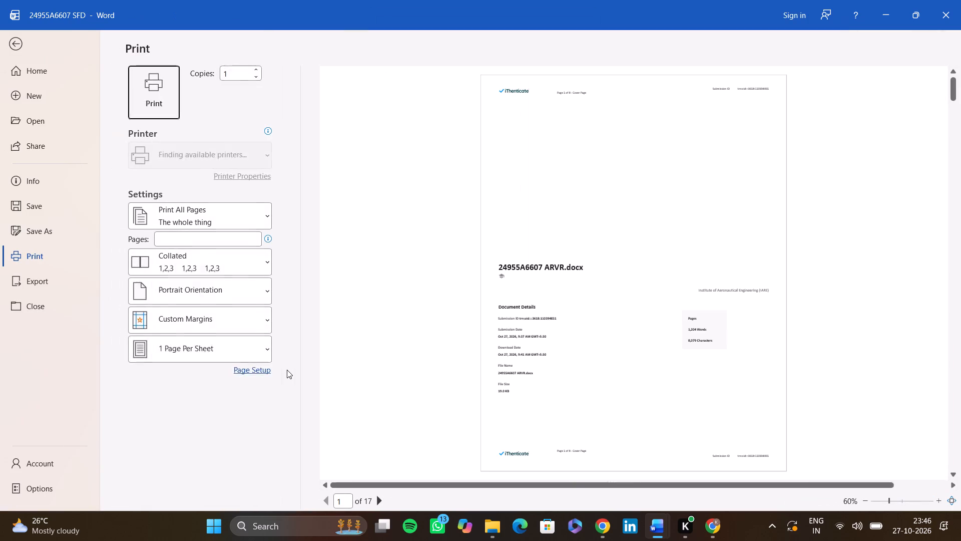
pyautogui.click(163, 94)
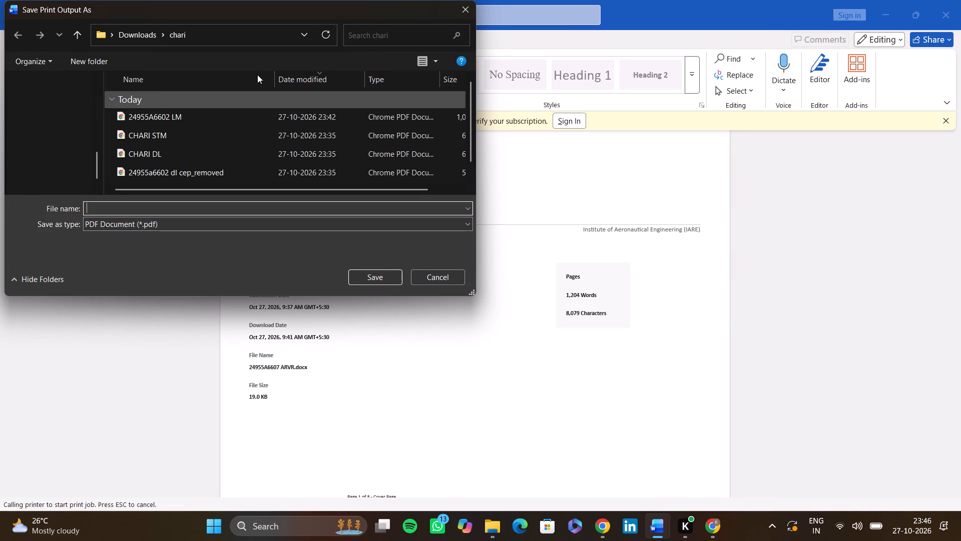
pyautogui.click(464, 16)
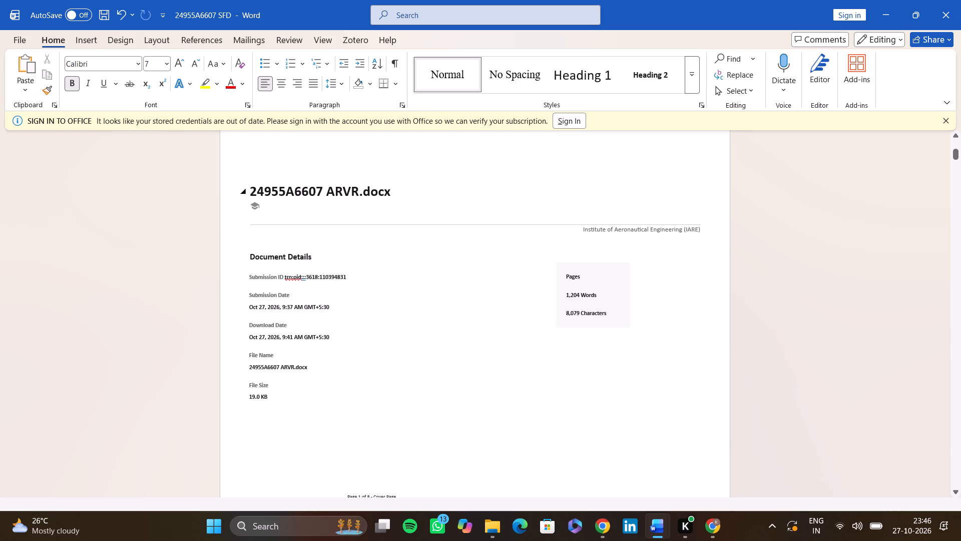
# Change the last digit of the roll number to 2 in both the cover page title and the File Name entry.
pyautogui.click(321, 195)
pyautogui.press('BackSpace')
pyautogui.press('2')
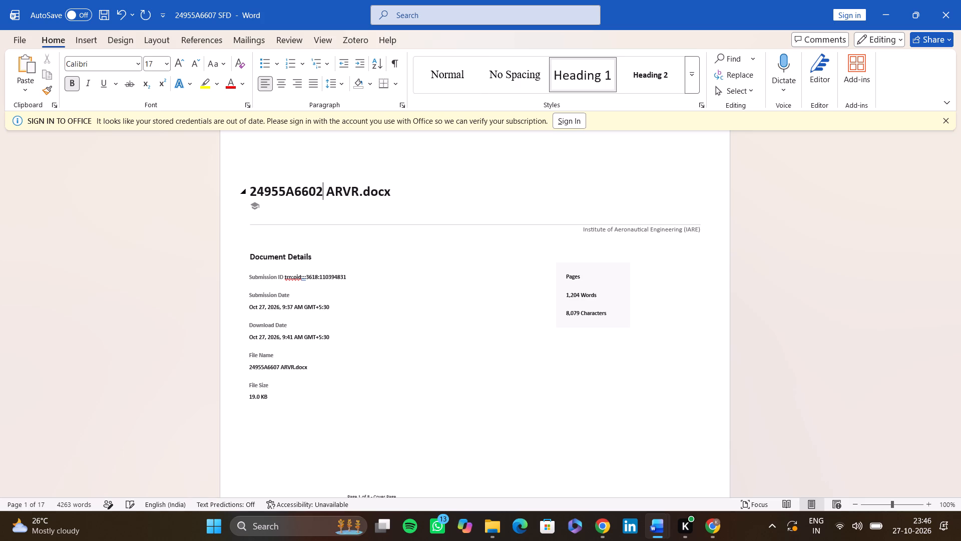
pyautogui.click(280, 370)
pyautogui.press('BackSpace')
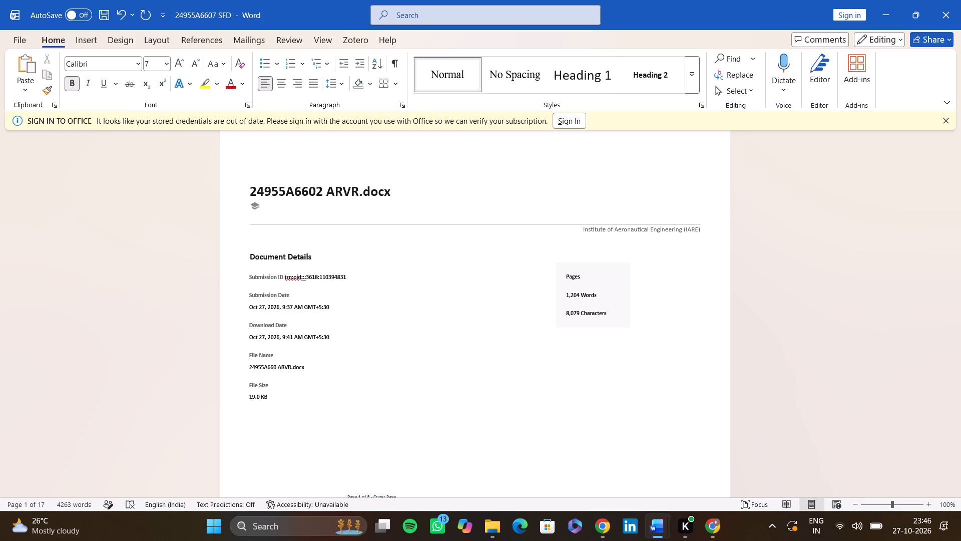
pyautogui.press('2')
# Print the AR/VR report to PDF in the chari folder, naming the file with the student's roll number followed by ARVR.
pyautogui.hotkey('ctrl', 'p')
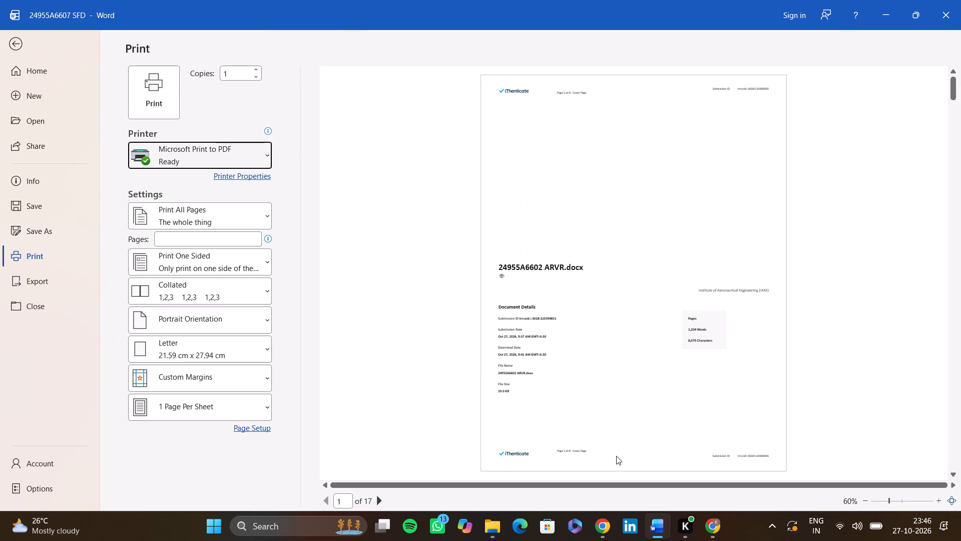
pyautogui.click(136, 97)
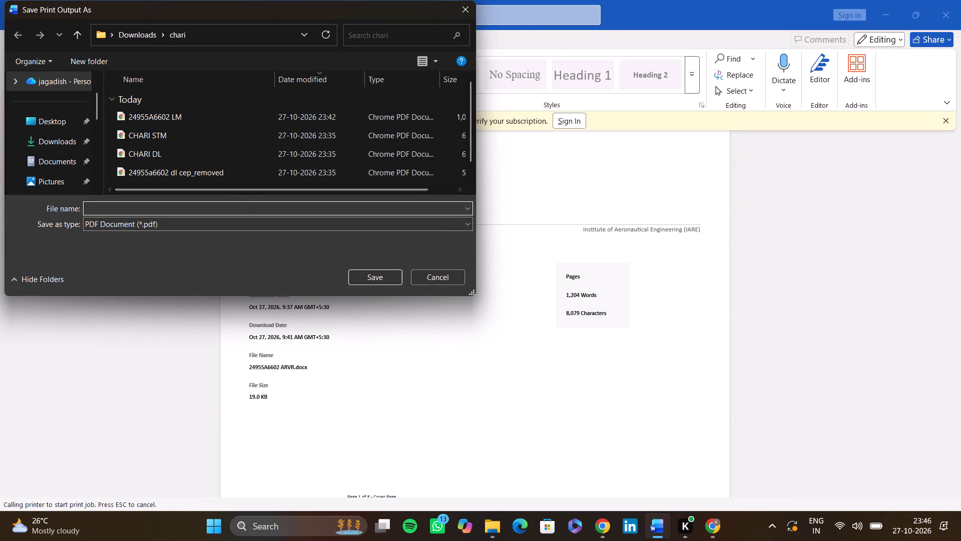
pyautogui.click(247, 204)
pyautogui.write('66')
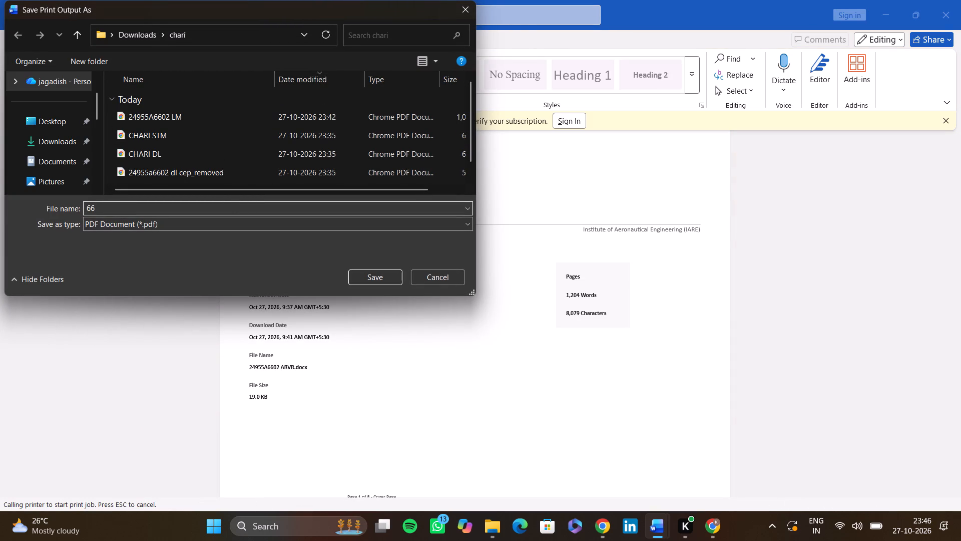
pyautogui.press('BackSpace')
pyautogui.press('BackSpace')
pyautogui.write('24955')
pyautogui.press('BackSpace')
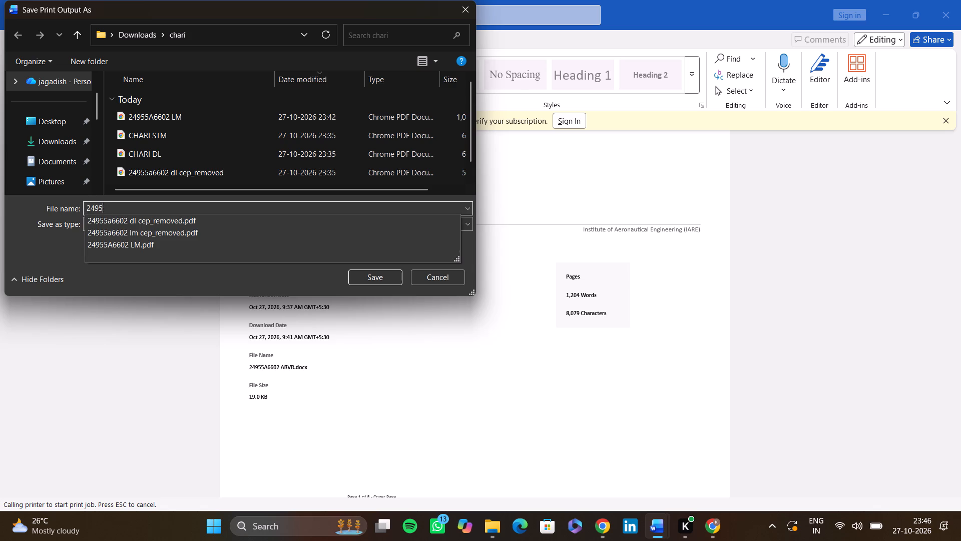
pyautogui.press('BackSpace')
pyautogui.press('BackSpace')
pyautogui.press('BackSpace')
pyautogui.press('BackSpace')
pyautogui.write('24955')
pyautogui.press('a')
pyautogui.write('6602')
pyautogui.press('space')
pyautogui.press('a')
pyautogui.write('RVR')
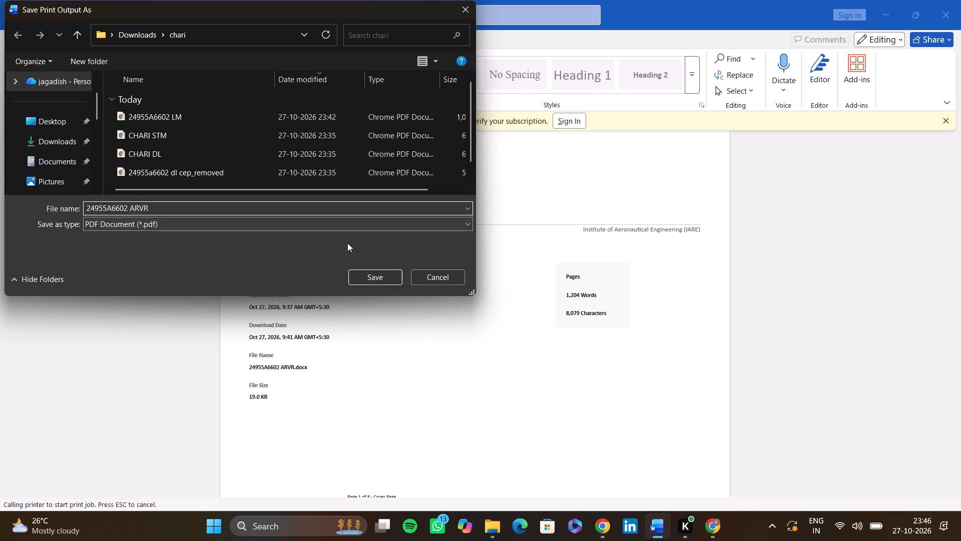
pyautogui.click(373, 272)
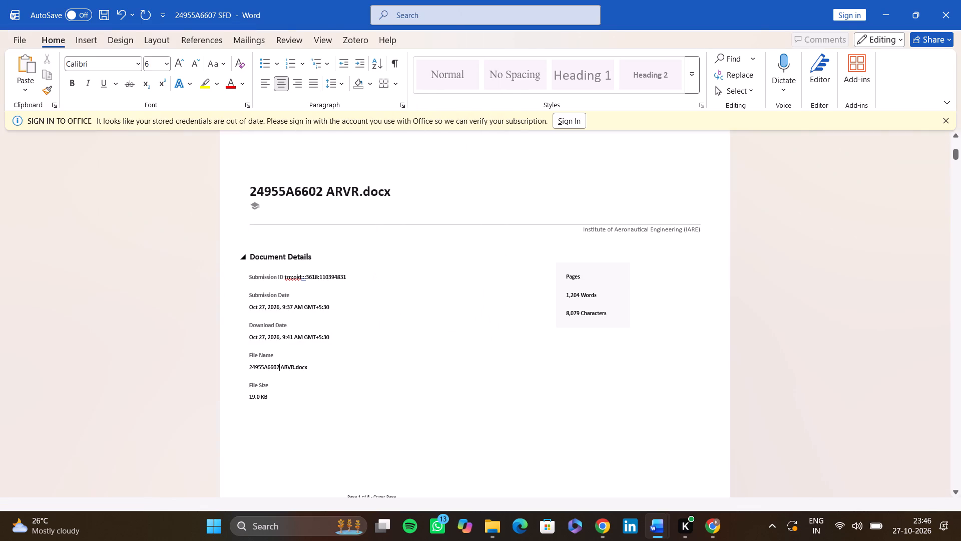
# Undo the AR/VR edits to the cover page, answers and subject heading, going back to the Language Modeling ACAD40 version without blank lines above question 1.
pyautogui.hotkey('ctrl', 'z')
pyautogui.hotkey('ctrl', 'z')
pyautogui.hotkey('ctrl', 'z')
pyautogui.hotkey('ctrl', 'z')
pyautogui.hotkey('ctrl', 'z')
pyautogui.hotkey('ctrl', 'z')
pyautogui.hotkey('ctrl', 'z')
pyautogui.hotkey('ctrl', 'z')
pyautogui.hotkey('ctrl', 'z')
pyautogui.hotkey('ctrl', 'z')
pyautogui.hotkey('ctrl', 'z')
pyautogui.hotkey('ctrl', 'z')
pyautogui.hotkey('ctrl', 'z')
pyautogui.hotkey('ctrl', 'z')
pyautogui.hotkey('ctrl', 'z')
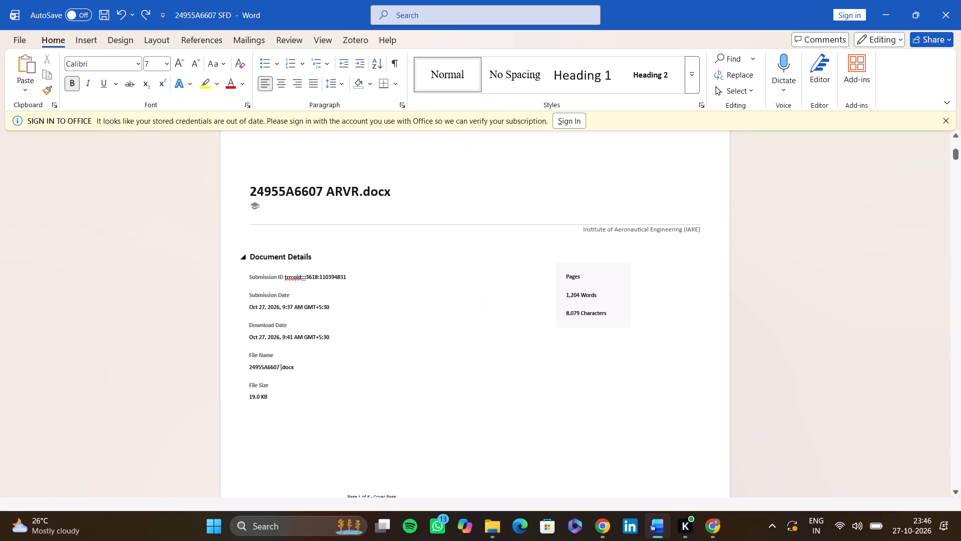
pyautogui.hotkey('ctrl', 'z')
pyautogui.hotkey('ctrl', 'z')
pyautogui.hotkey('ctrl', 'z')
pyautogui.hotkey('ctrl', 'z')
pyautogui.hotkey('ctrl', 'z')
pyautogui.hotkey('ctrl', 'z')
pyautogui.hotkey('ctrl', 'z')
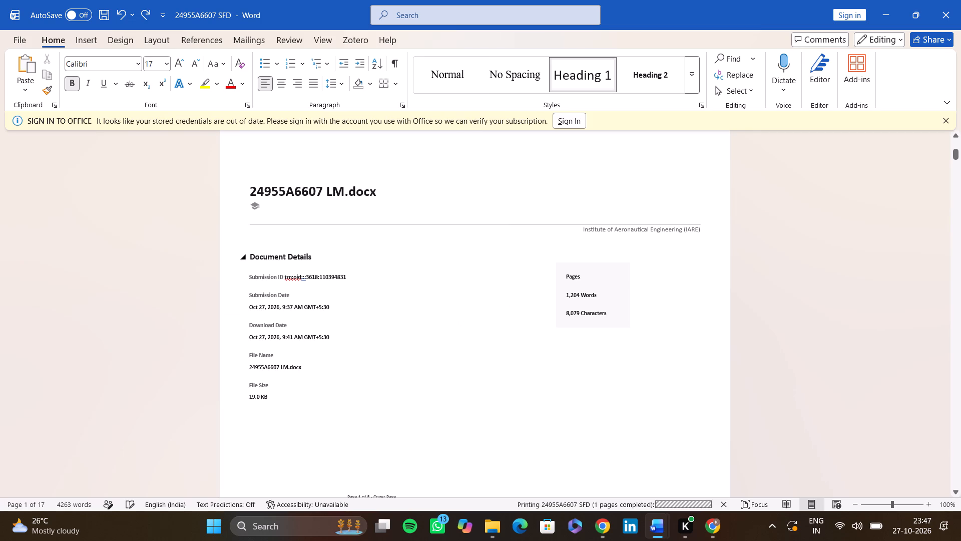
pyautogui.hotkey('ctrl', 'z')
pyautogui.hotkey('ctrl', 'z')
pyautogui.hotkey('ctrl', 'z')
pyautogui.hotkey('ctrl', 'z')
pyautogui.hotkey('ctrl', 'z')
pyautogui.hotkey('ctrl', 'z')
pyautogui.hotkey('ctrl', 'z')
pyautogui.hotkey('ctrl', 'z')
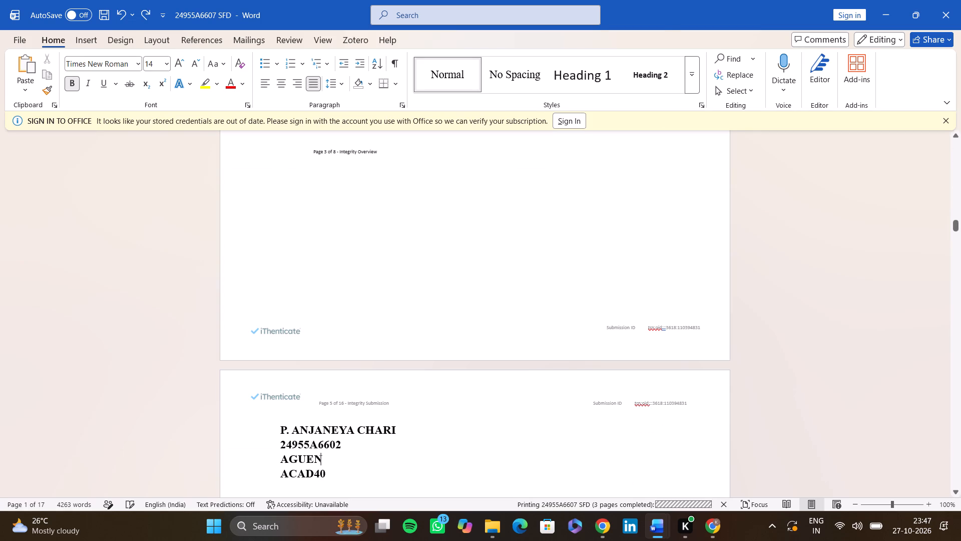
pyautogui.hotkey('ctrl', 'z')
pyautogui.hotkey('ctrl', 'z')
pyautogui.hotkey('ctrl', 'z')
pyautogui.hotkey('ctrl', 'z')
pyautogui.hotkey('ctrl', 'z')
pyautogui.hotkey('ctrl', 'z')
pyautogui.hotkey('ctrl', 'z')
pyautogui.hotkey('ctrl', 'z')
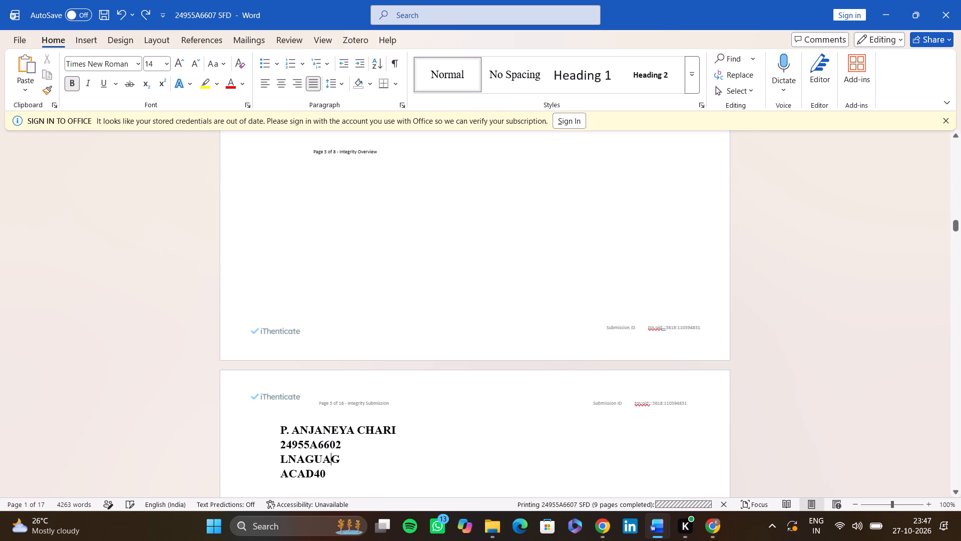
pyautogui.hotkey('ctrl', 'z')
pyautogui.hotkey('ctrl', 'z')
pyautogui.hotkey('ctrl', 'z')
pyautogui.hotkey('ctrl', 'z')
pyautogui.hotkey('ctrl', 'z')
pyautogui.hotkey('ctrl', 'z')
pyautogui.hotkey('ctrl', 'z')
pyautogui.hotkey('ctrl', 'z')
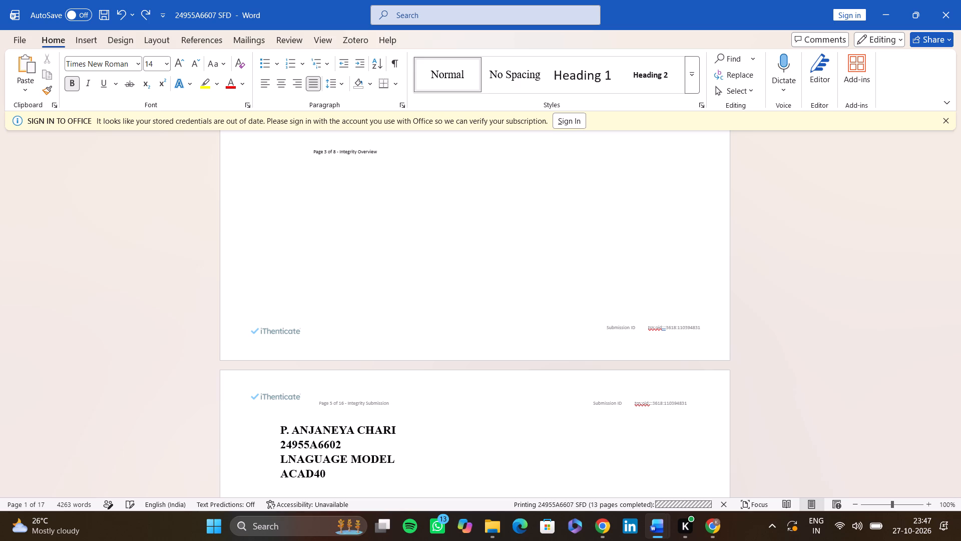
pyautogui.hotkey('ctrl', 'z')
pyautogui.hotkey('ctrl', 'z')
pyautogui.hotkey('ctrl', 'z')
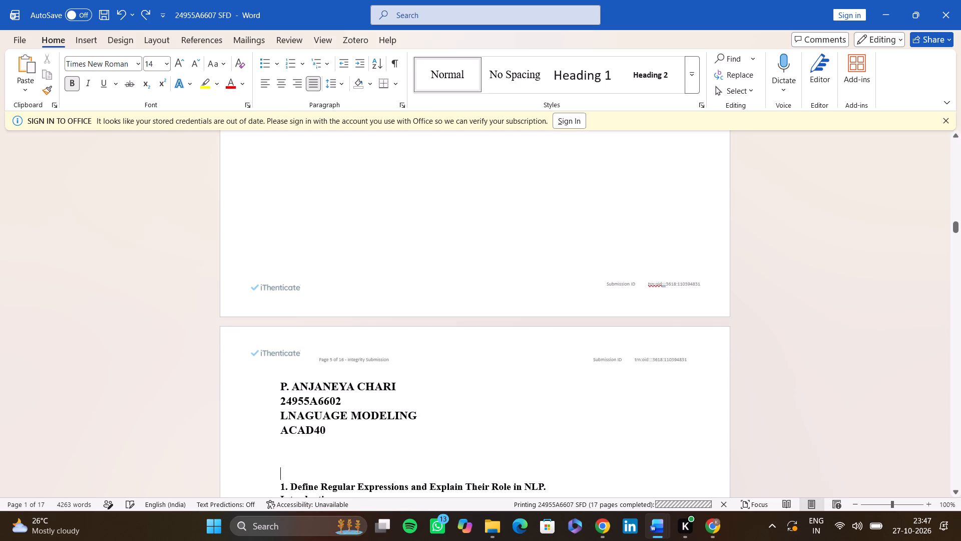
pyautogui.hotkey('ctrl', 'z')
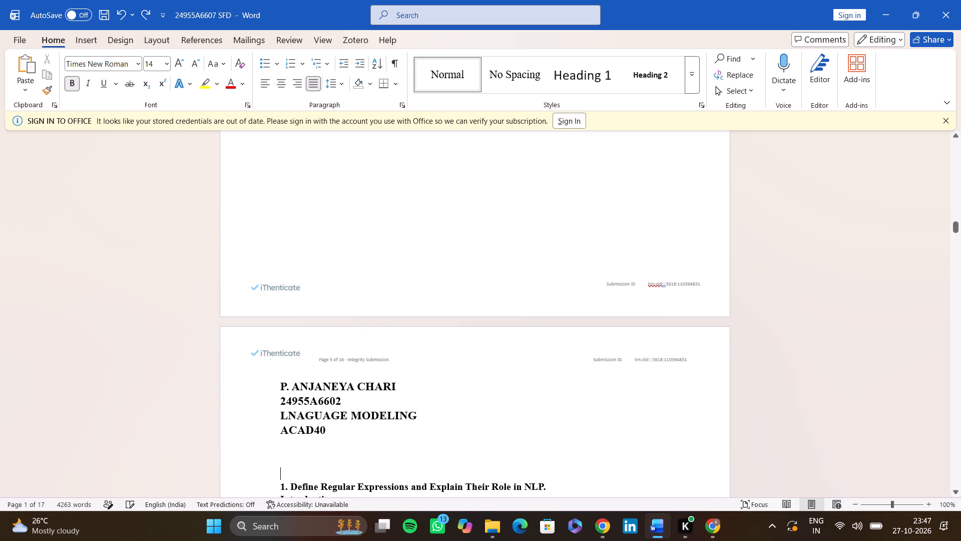
pyautogui.hotkey('ctrl', 'z')
pyautogui.hotkey('ctrl', 'z')
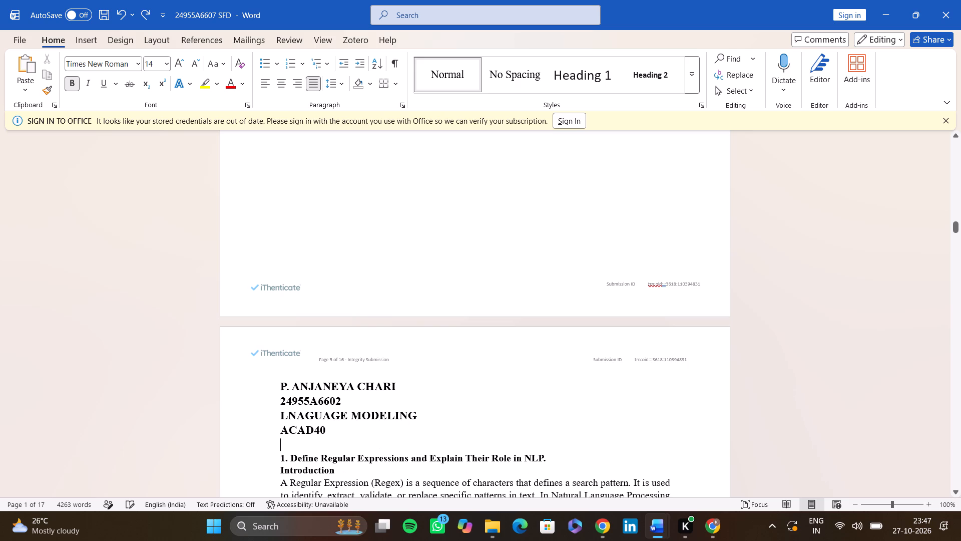
# Insert three blank lines between the ACAD40 code and question 1 on Regular Expressions.
pyautogui.press('Return')
pyautogui.press('Return')
pyautogui.press('Return')
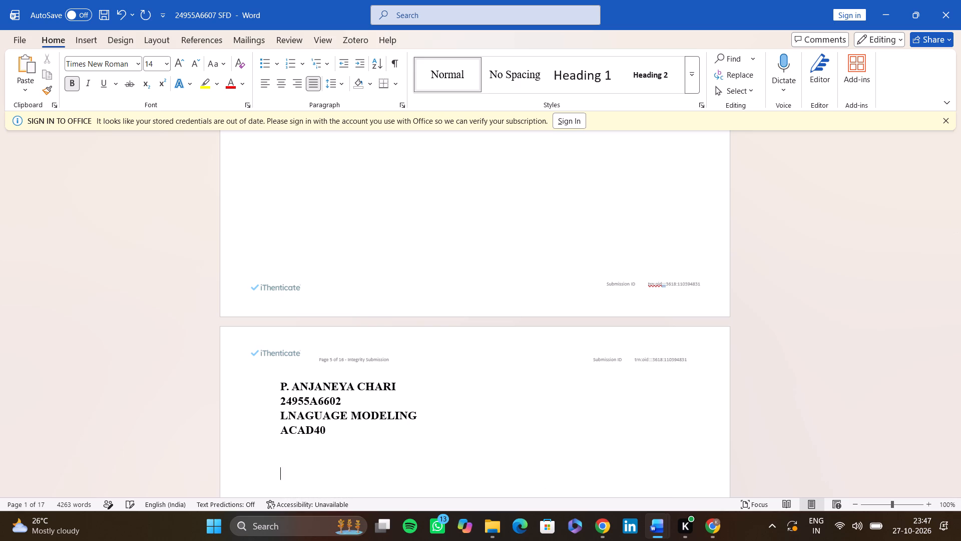
# On the LM report's cover page, change the roll number's last digit to 2 in both the title and the File Name entry.
pyautogui.scroll(-5, 389, 439)
pyautogui.scroll(11, 389, 439)
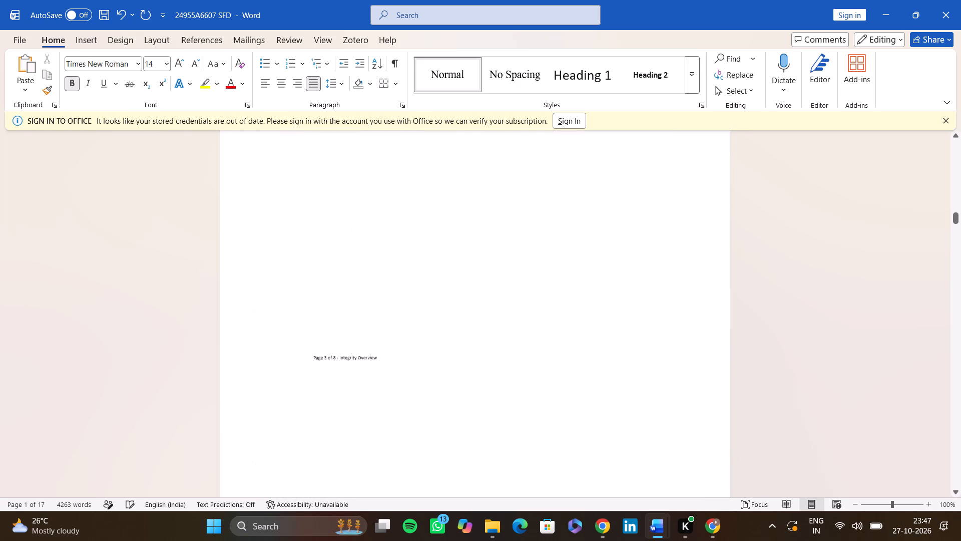
pyautogui.scroll(19, 389, 439)
pyautogui.scroll(-1, 389, 439)
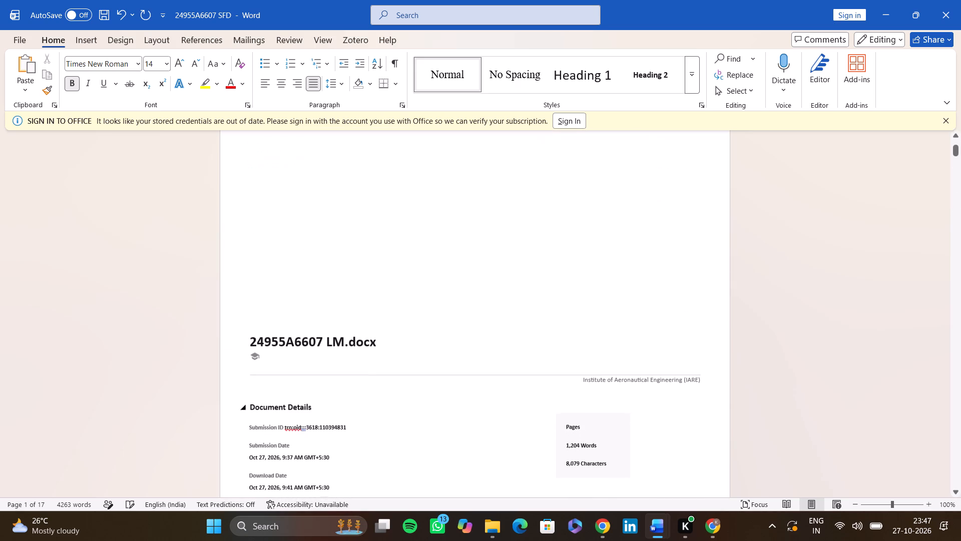
pyautogui.click(324, 336)
pyautogui.press('BackSpace')
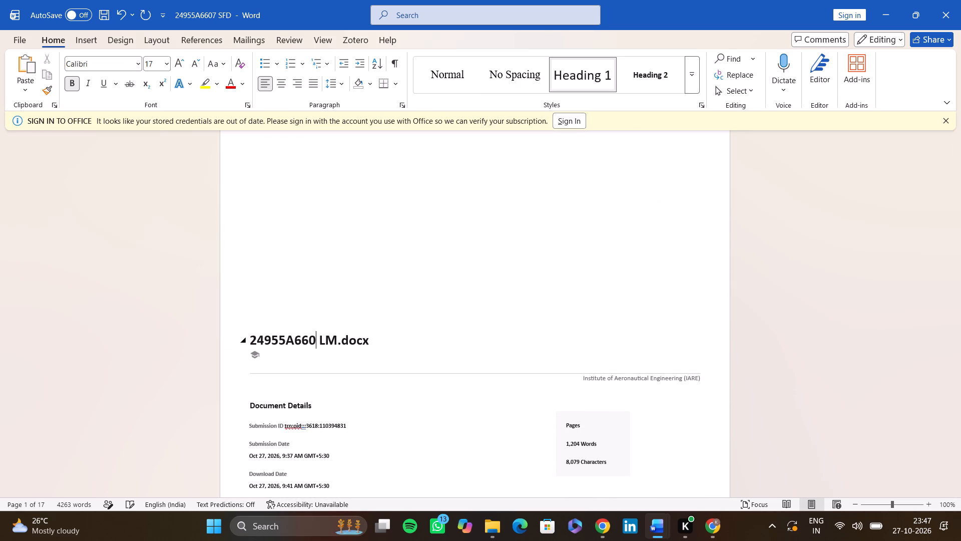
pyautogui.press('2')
pyautogui.scroll(-5, 324, 336)
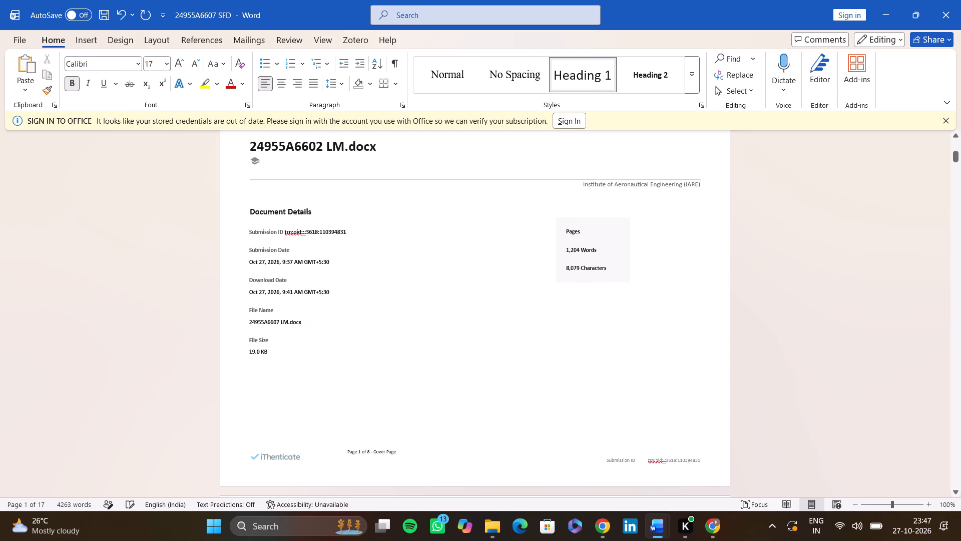
pyautogui.click(280, 321)
pyautogui.press('Left')
pyautogui.press('BackSpace')
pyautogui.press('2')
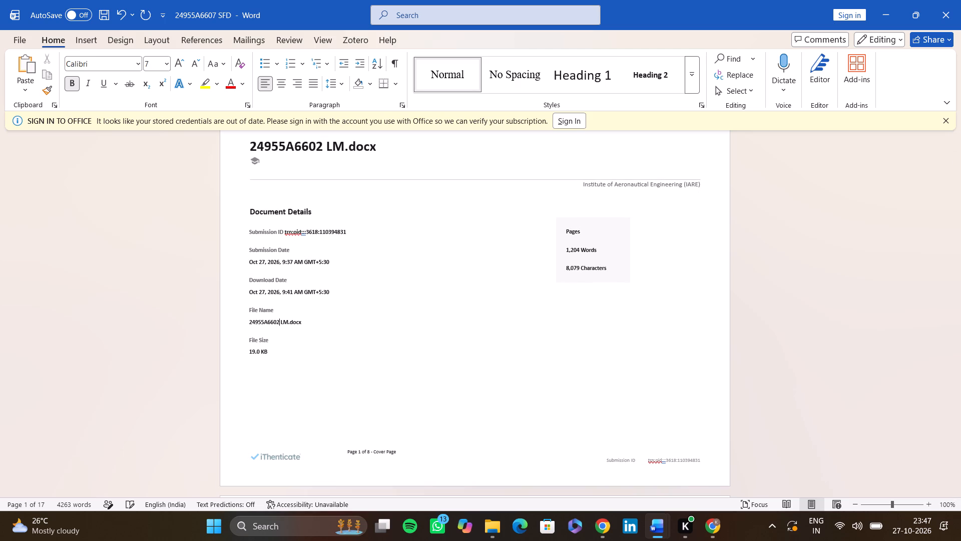
# Print the corrected LM report to PDF, replacing the existing LM file in the chari folder.
pyautogui.hotkey('ctrl', 'p')
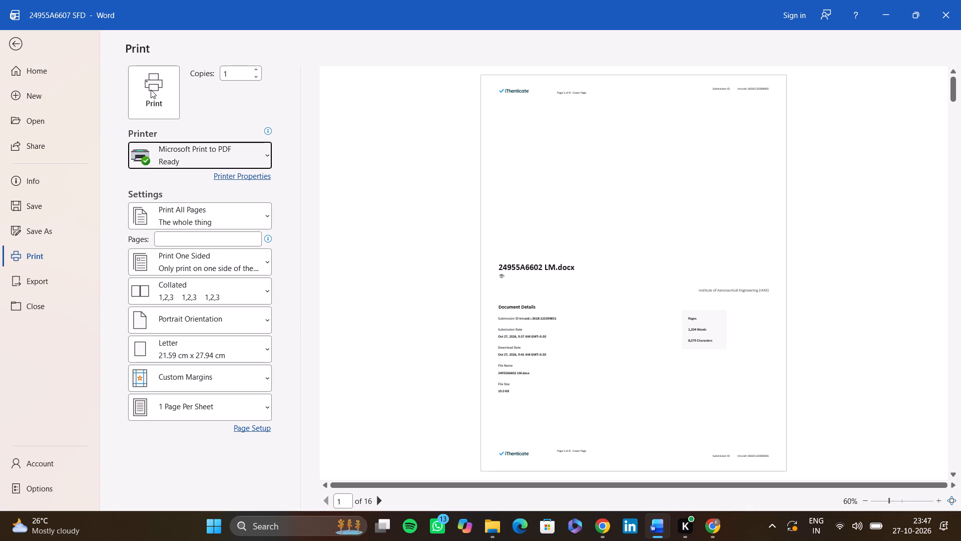
pyautogui.click(151, 90)
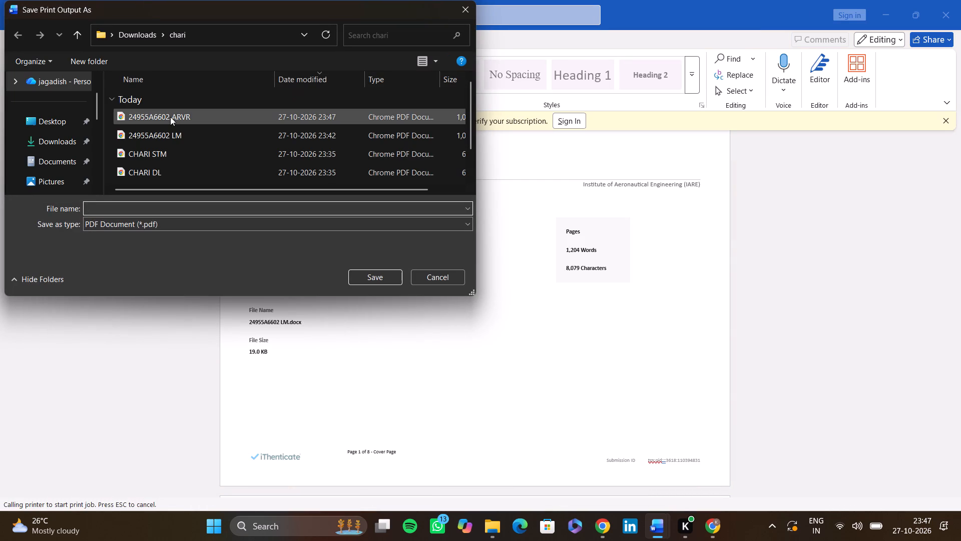
pyautogui.click(174, 130)
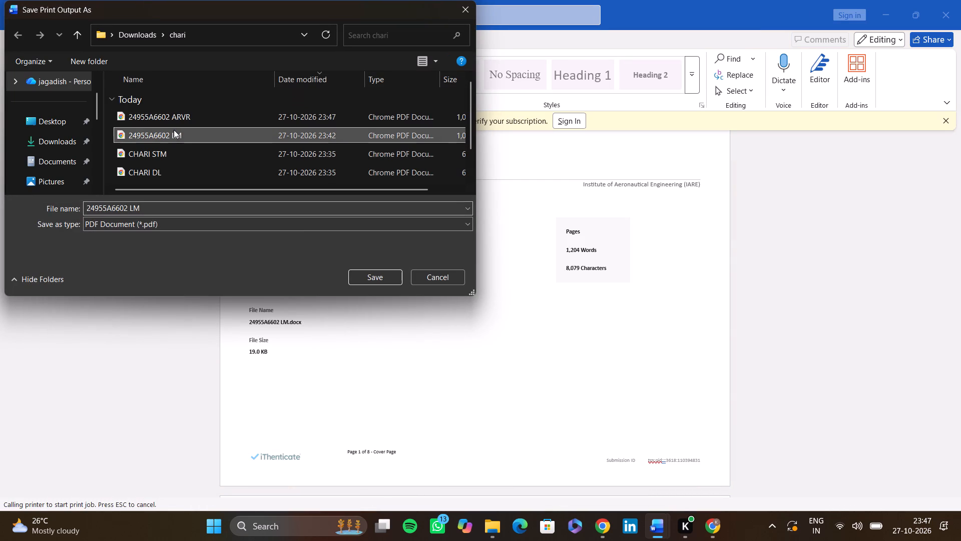
pyautogui.click(385, 281)
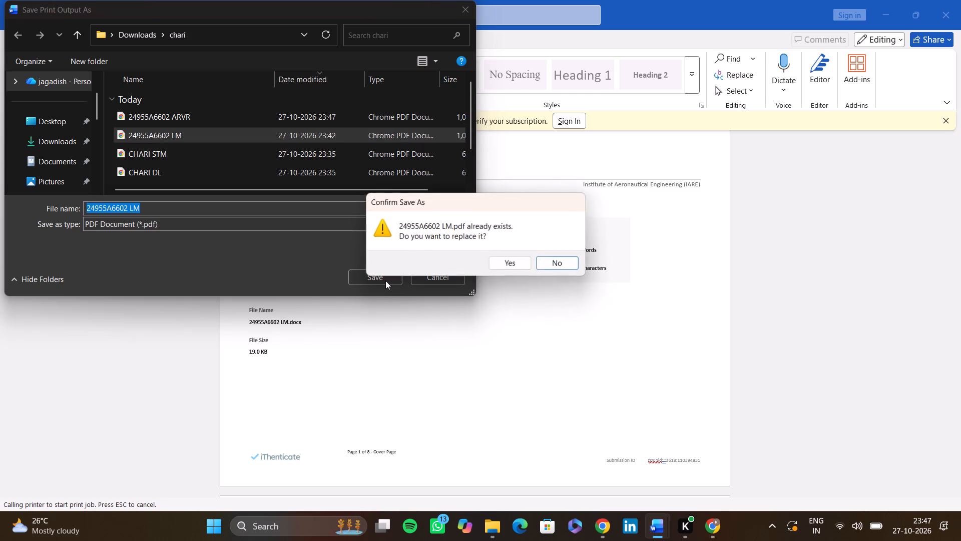
pyautogui.click(515, 266)
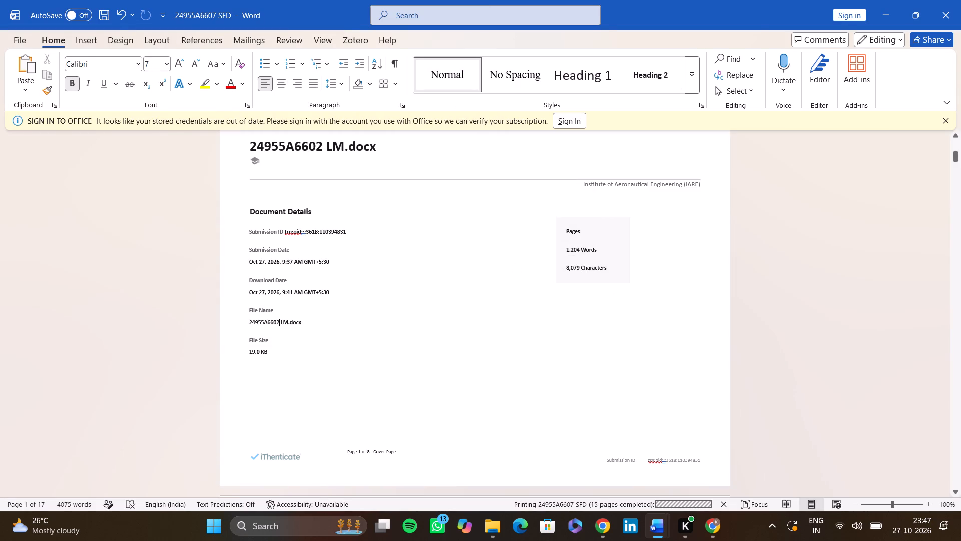
# Switch to Chrome, get the ACSD53 Ethical Hacking and Cyber Defense questions on the college AAT page, and copy all ten.
pyautogui.click(578, 488)
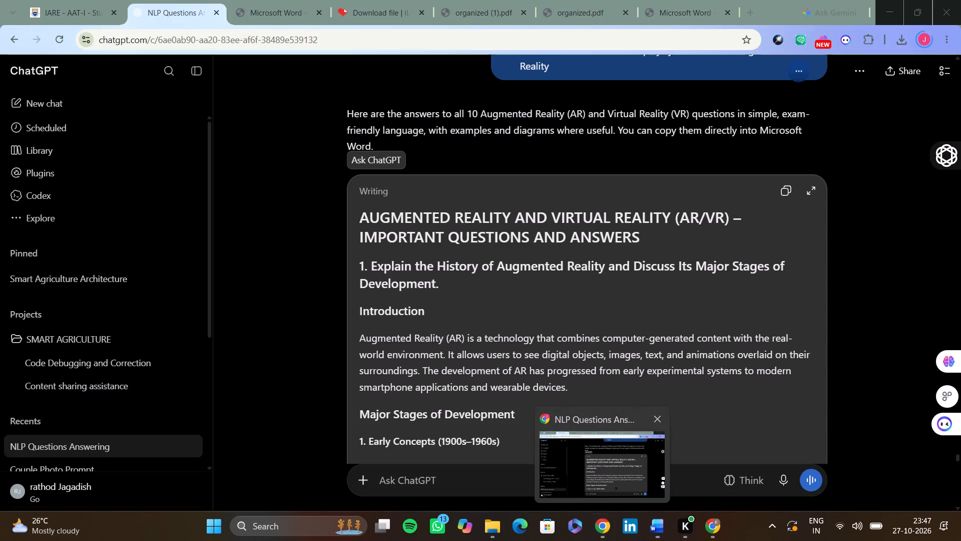
pyautogui.click(92, 14)
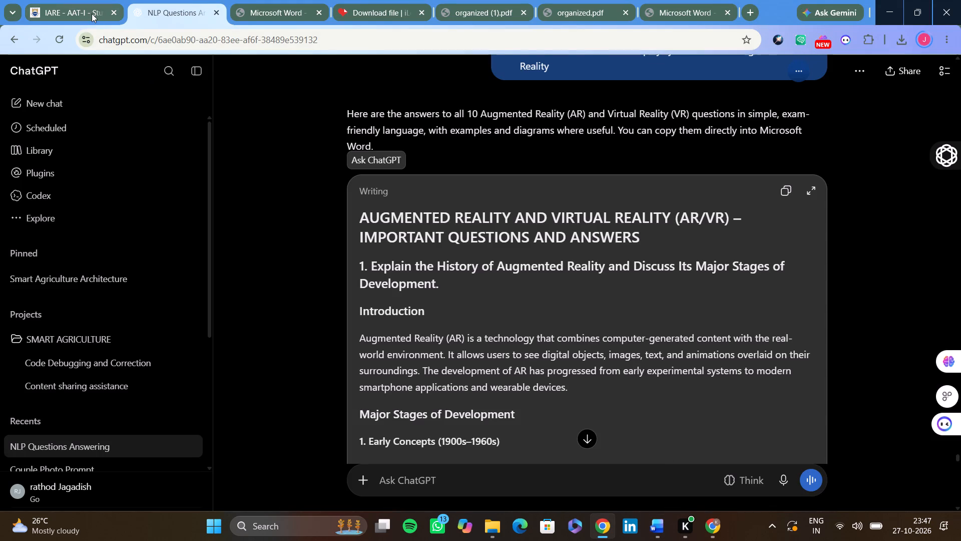
pyautogui.click(799, 150)
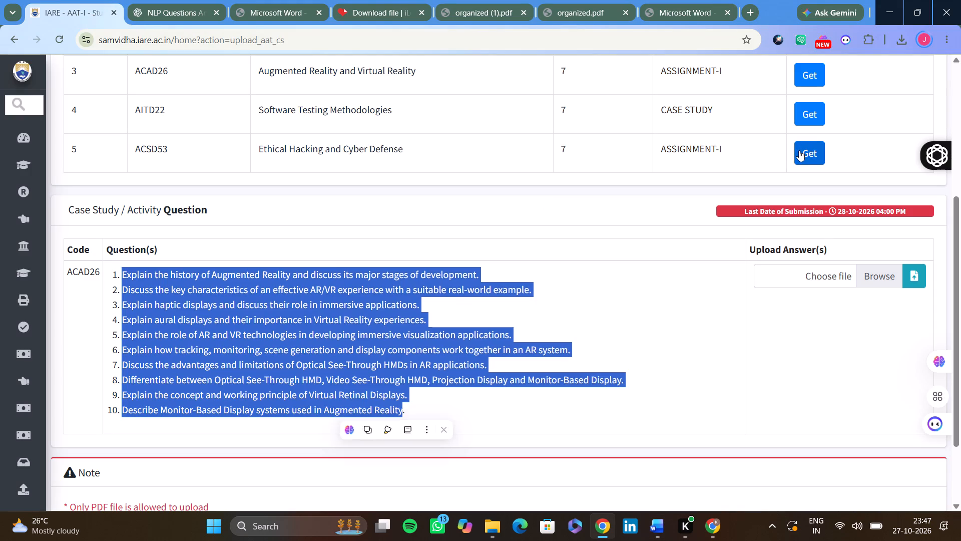
pyautogui.click(489, 352)
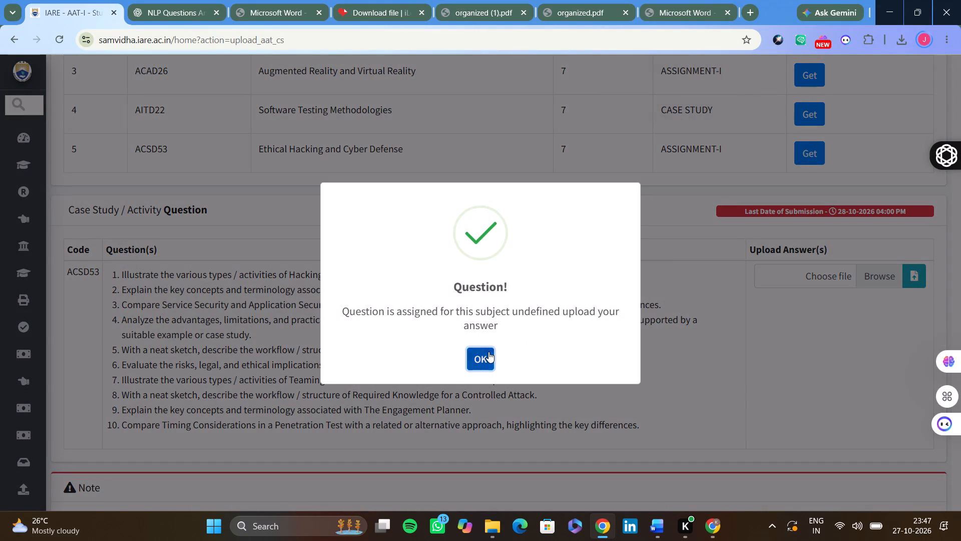
pyautogui.moveTo(111, 273); pyautogui.dragTo(748, 421)
pyautogui.hotkey('ctrl', 'c')
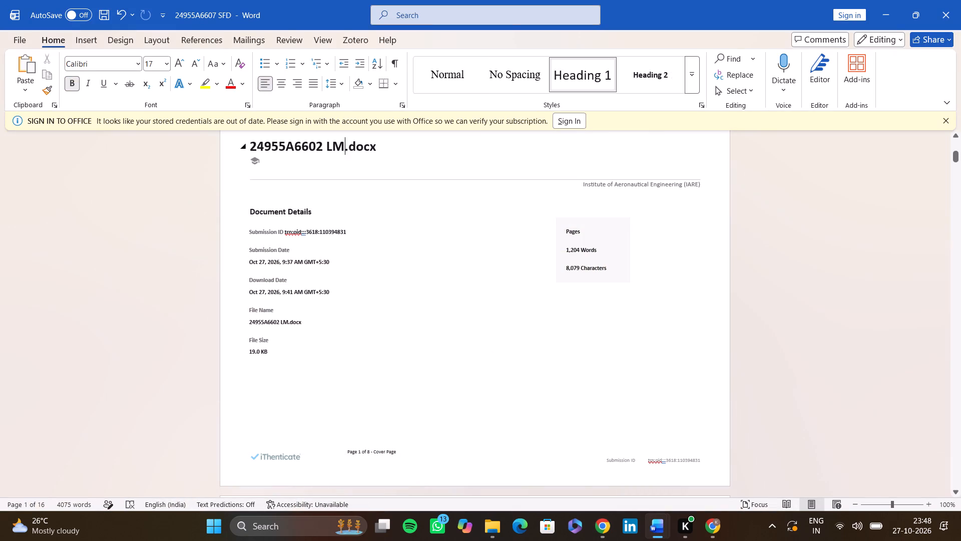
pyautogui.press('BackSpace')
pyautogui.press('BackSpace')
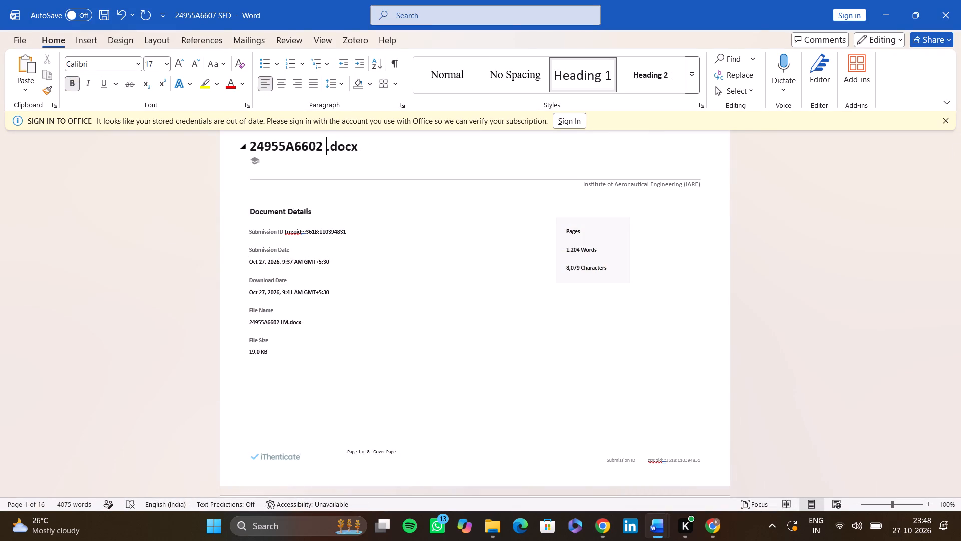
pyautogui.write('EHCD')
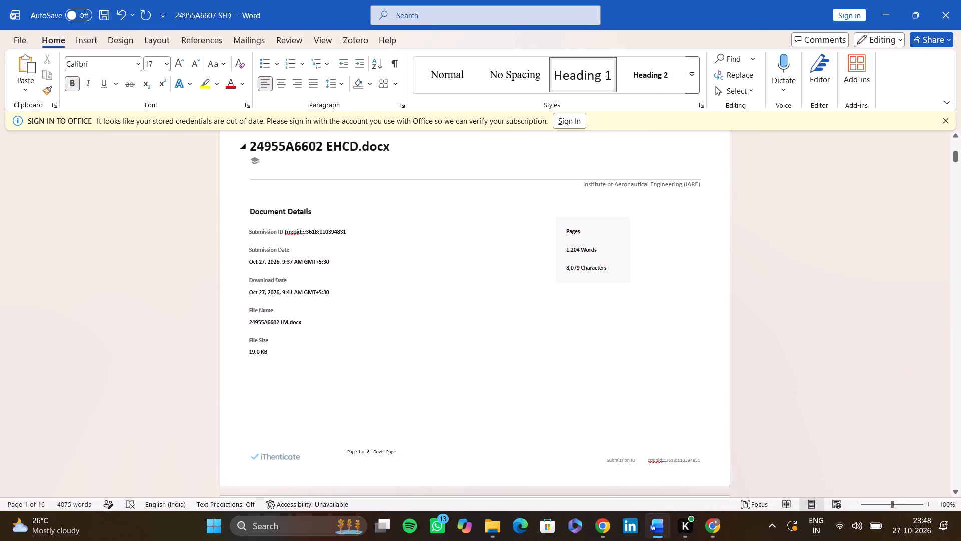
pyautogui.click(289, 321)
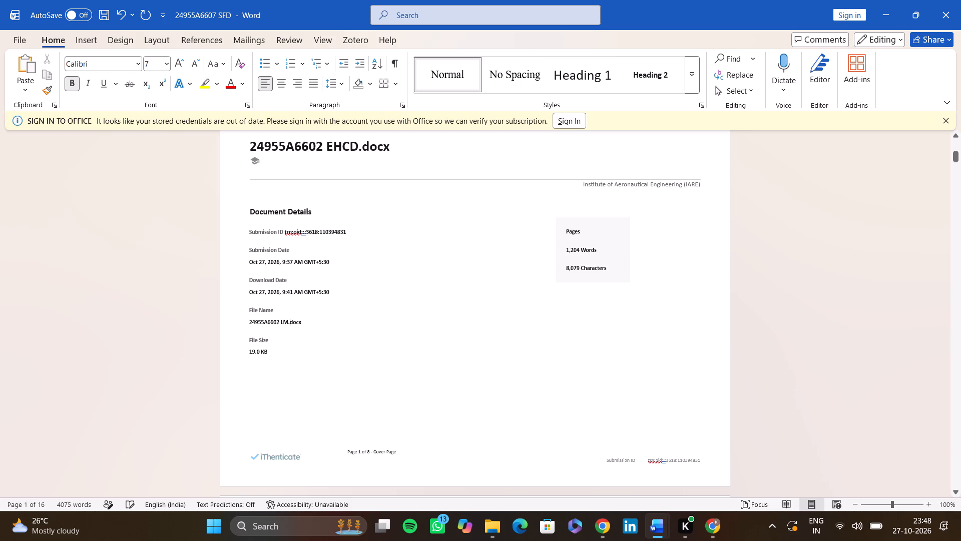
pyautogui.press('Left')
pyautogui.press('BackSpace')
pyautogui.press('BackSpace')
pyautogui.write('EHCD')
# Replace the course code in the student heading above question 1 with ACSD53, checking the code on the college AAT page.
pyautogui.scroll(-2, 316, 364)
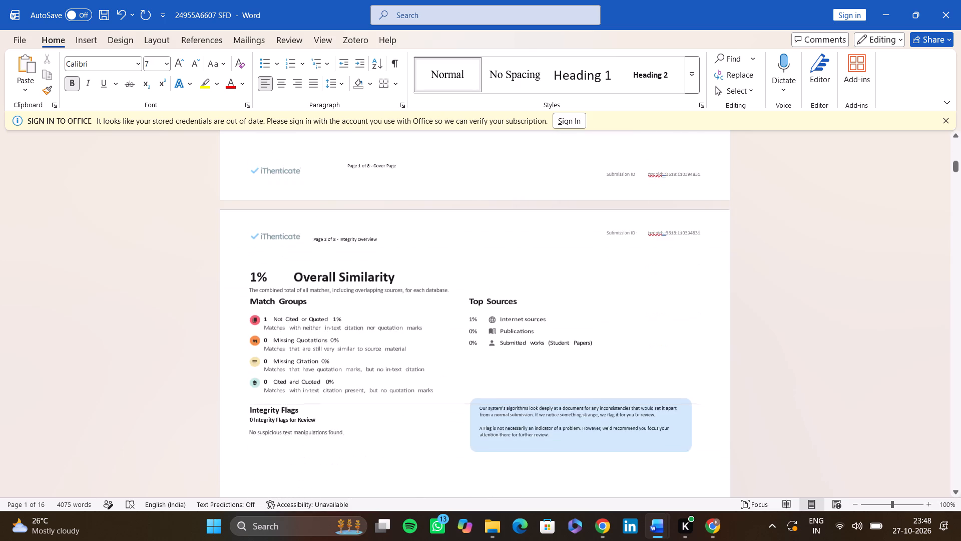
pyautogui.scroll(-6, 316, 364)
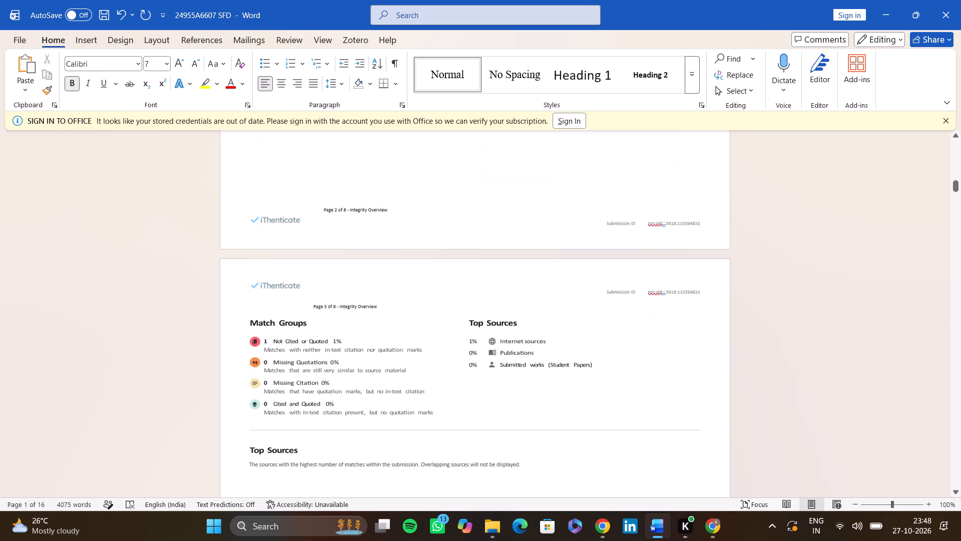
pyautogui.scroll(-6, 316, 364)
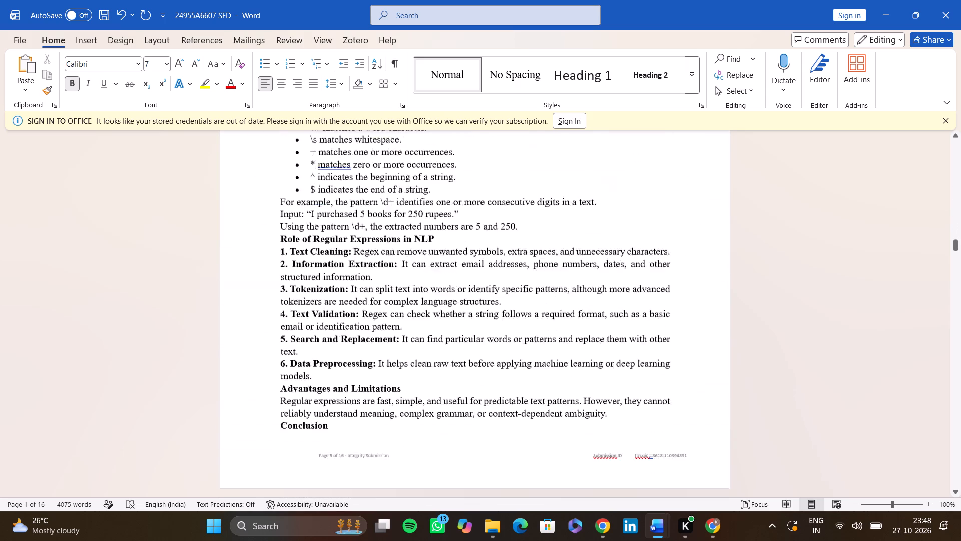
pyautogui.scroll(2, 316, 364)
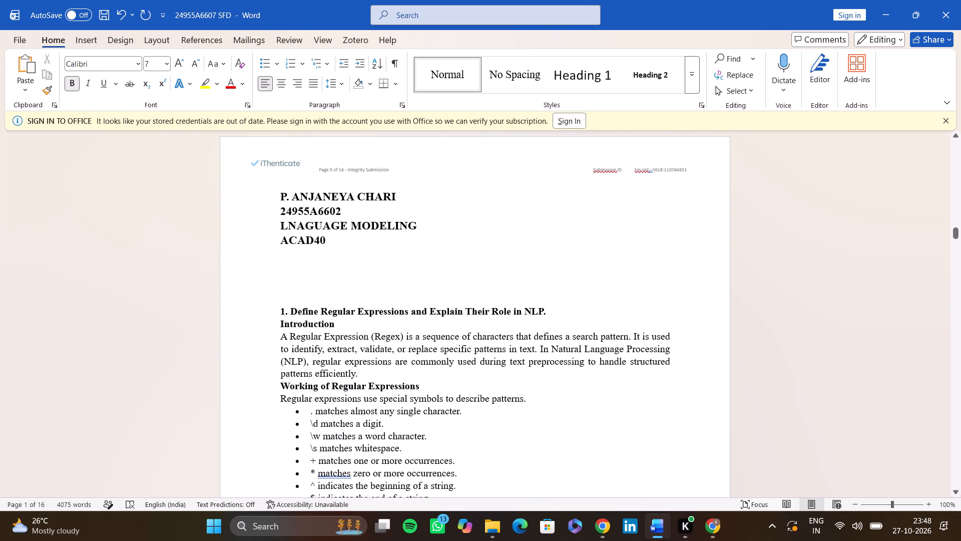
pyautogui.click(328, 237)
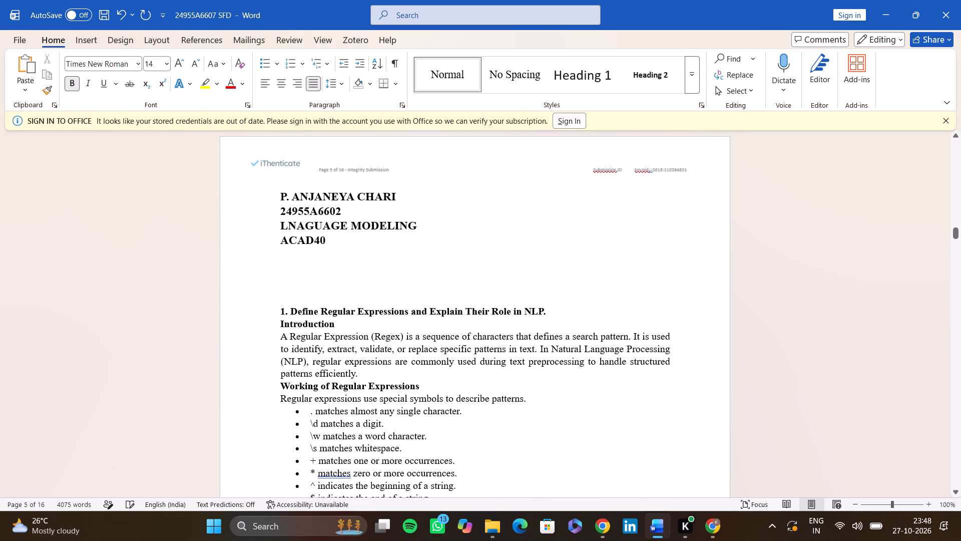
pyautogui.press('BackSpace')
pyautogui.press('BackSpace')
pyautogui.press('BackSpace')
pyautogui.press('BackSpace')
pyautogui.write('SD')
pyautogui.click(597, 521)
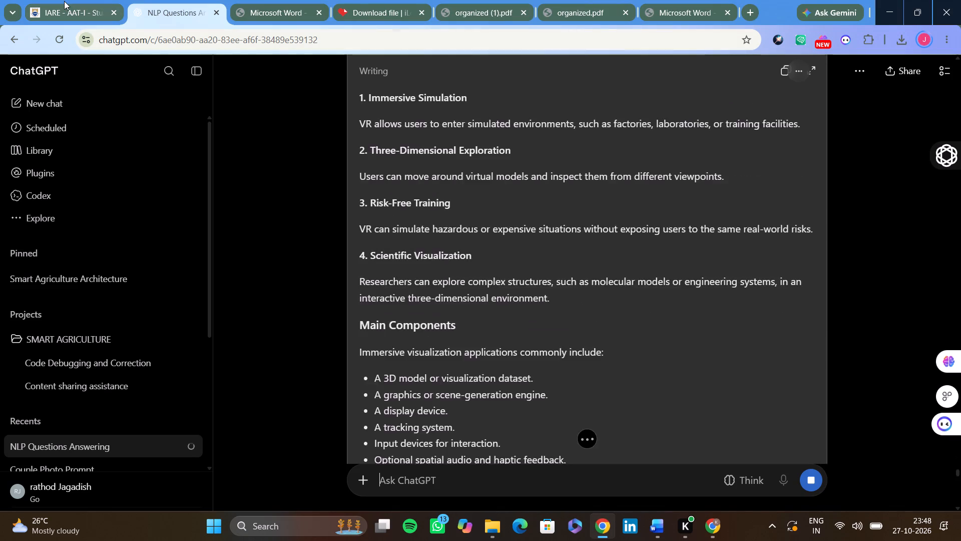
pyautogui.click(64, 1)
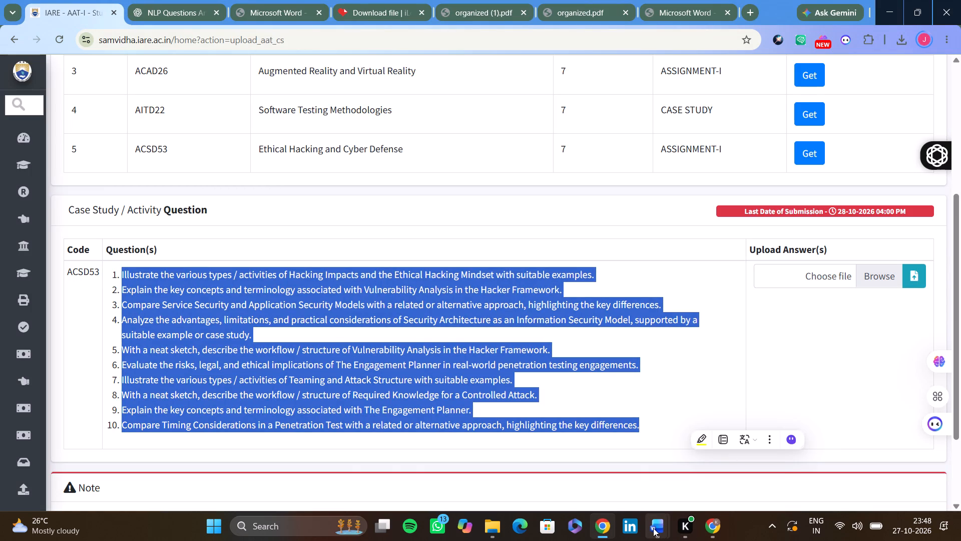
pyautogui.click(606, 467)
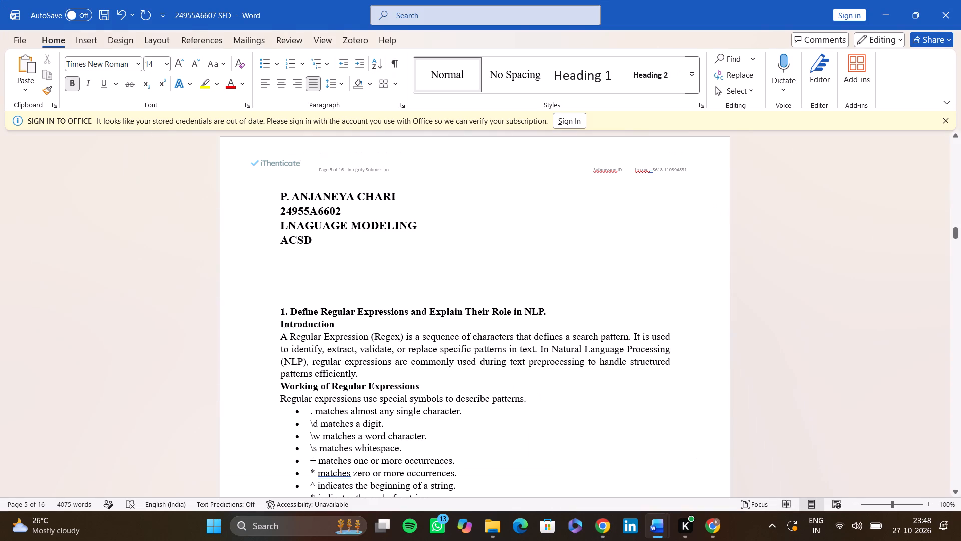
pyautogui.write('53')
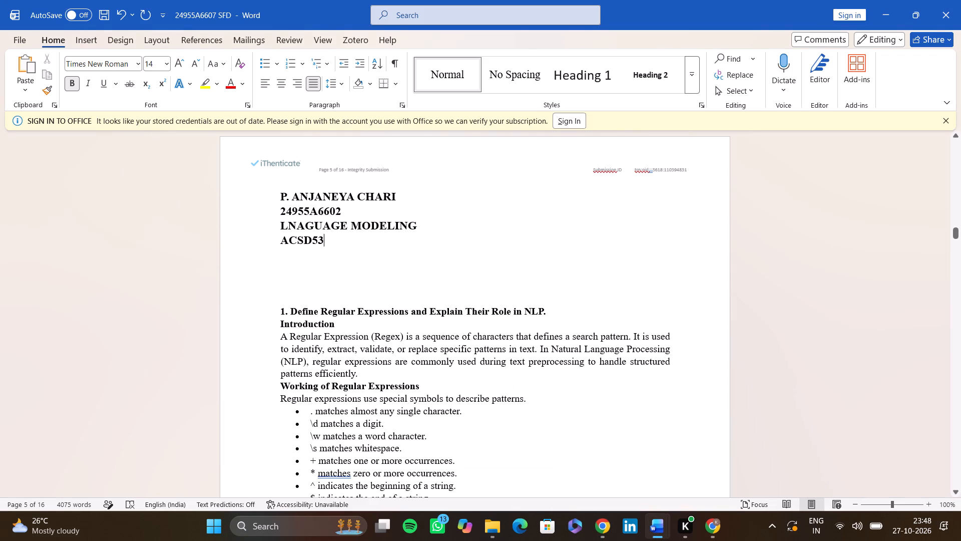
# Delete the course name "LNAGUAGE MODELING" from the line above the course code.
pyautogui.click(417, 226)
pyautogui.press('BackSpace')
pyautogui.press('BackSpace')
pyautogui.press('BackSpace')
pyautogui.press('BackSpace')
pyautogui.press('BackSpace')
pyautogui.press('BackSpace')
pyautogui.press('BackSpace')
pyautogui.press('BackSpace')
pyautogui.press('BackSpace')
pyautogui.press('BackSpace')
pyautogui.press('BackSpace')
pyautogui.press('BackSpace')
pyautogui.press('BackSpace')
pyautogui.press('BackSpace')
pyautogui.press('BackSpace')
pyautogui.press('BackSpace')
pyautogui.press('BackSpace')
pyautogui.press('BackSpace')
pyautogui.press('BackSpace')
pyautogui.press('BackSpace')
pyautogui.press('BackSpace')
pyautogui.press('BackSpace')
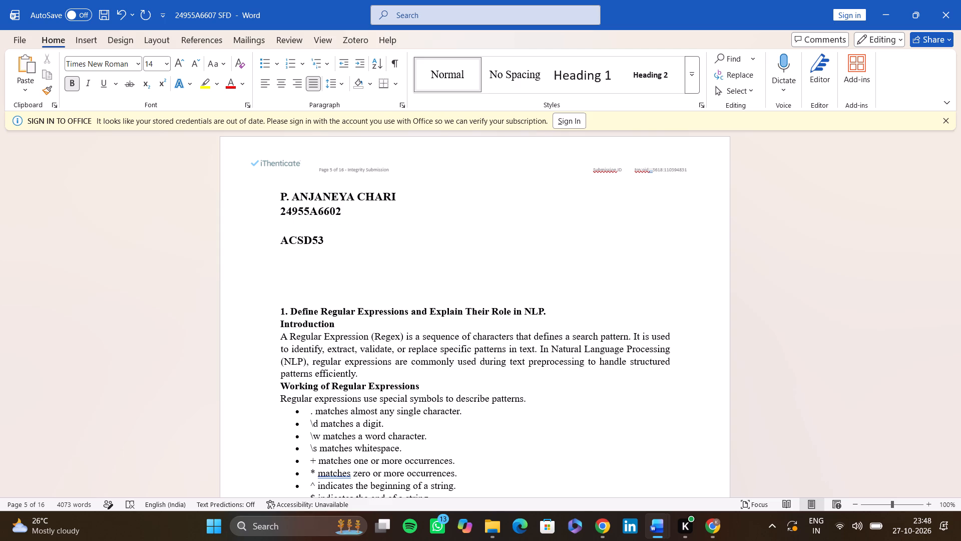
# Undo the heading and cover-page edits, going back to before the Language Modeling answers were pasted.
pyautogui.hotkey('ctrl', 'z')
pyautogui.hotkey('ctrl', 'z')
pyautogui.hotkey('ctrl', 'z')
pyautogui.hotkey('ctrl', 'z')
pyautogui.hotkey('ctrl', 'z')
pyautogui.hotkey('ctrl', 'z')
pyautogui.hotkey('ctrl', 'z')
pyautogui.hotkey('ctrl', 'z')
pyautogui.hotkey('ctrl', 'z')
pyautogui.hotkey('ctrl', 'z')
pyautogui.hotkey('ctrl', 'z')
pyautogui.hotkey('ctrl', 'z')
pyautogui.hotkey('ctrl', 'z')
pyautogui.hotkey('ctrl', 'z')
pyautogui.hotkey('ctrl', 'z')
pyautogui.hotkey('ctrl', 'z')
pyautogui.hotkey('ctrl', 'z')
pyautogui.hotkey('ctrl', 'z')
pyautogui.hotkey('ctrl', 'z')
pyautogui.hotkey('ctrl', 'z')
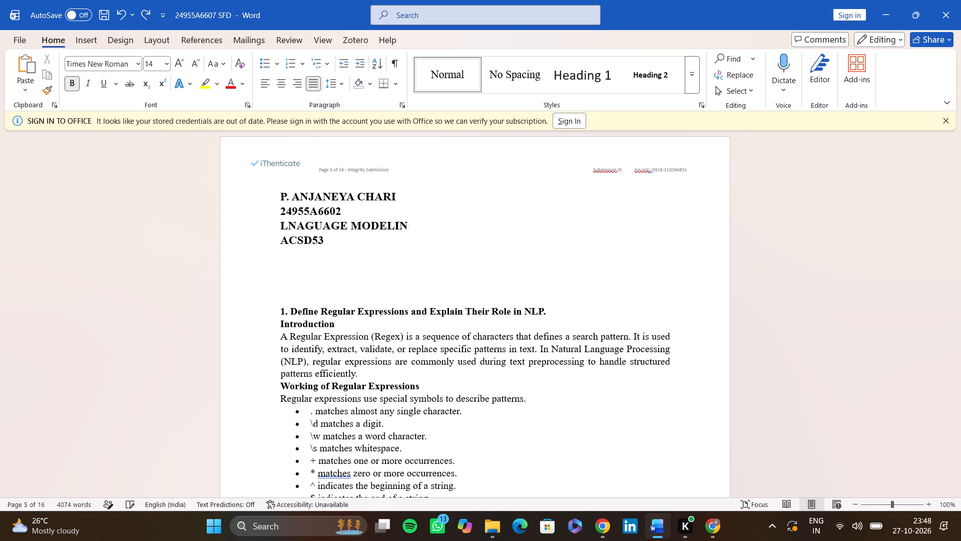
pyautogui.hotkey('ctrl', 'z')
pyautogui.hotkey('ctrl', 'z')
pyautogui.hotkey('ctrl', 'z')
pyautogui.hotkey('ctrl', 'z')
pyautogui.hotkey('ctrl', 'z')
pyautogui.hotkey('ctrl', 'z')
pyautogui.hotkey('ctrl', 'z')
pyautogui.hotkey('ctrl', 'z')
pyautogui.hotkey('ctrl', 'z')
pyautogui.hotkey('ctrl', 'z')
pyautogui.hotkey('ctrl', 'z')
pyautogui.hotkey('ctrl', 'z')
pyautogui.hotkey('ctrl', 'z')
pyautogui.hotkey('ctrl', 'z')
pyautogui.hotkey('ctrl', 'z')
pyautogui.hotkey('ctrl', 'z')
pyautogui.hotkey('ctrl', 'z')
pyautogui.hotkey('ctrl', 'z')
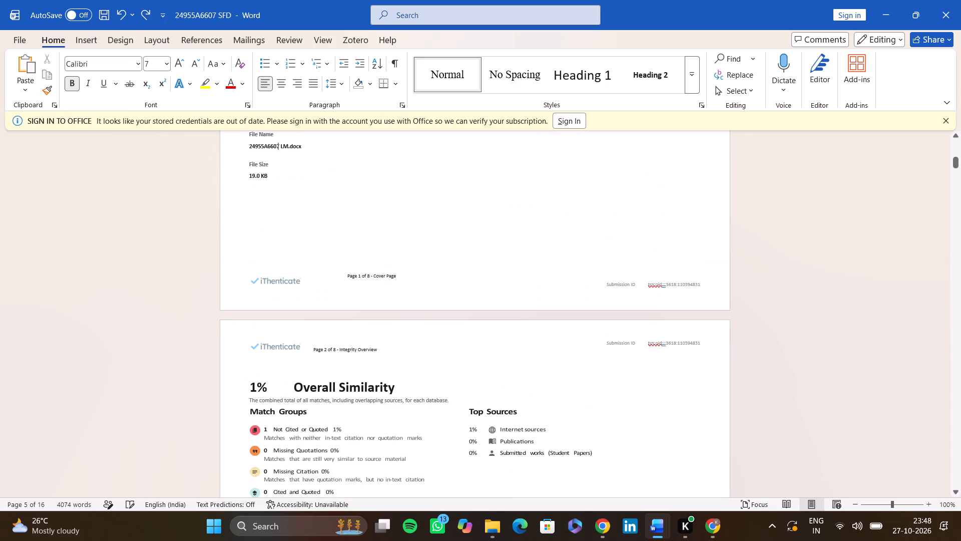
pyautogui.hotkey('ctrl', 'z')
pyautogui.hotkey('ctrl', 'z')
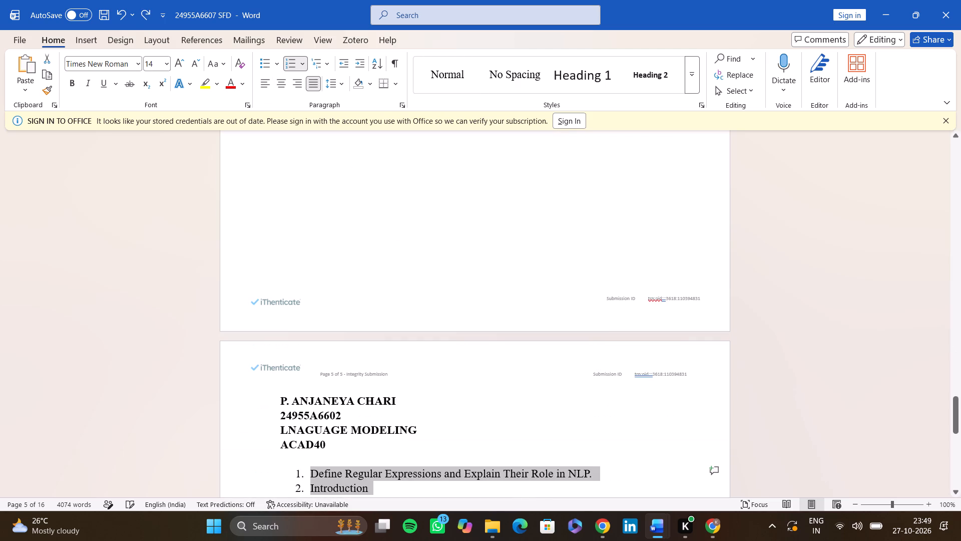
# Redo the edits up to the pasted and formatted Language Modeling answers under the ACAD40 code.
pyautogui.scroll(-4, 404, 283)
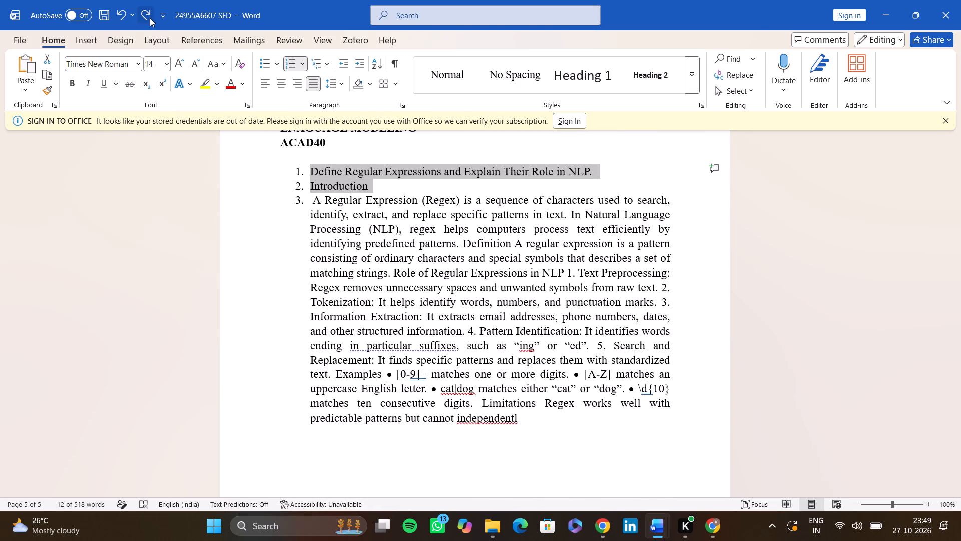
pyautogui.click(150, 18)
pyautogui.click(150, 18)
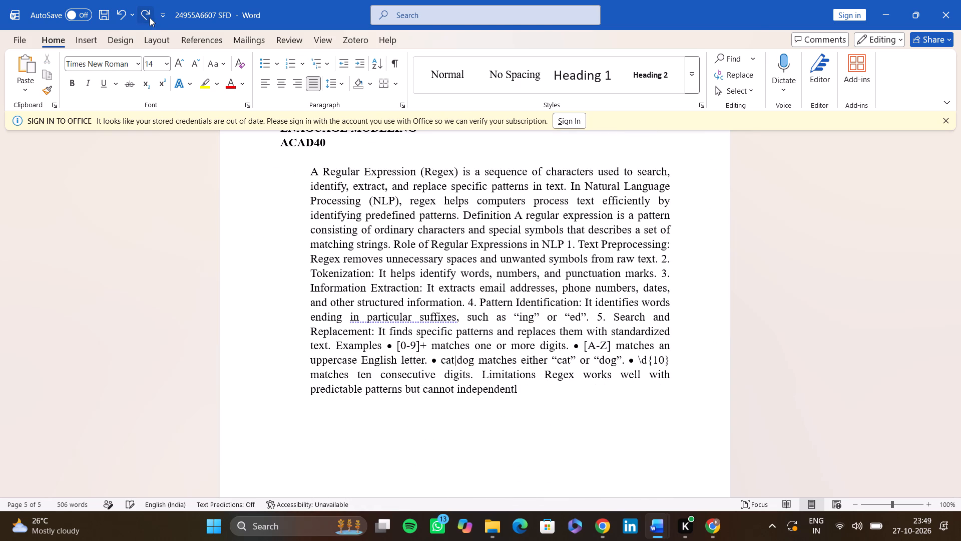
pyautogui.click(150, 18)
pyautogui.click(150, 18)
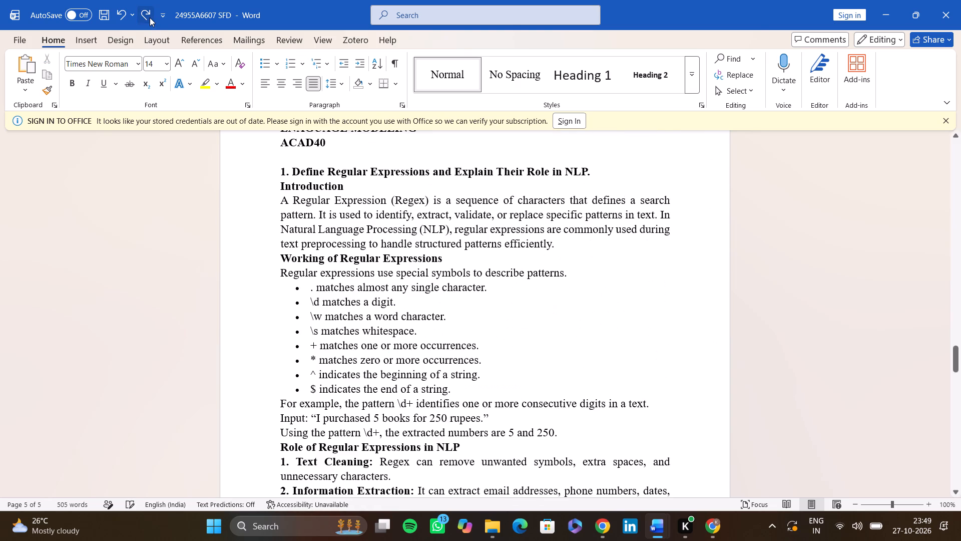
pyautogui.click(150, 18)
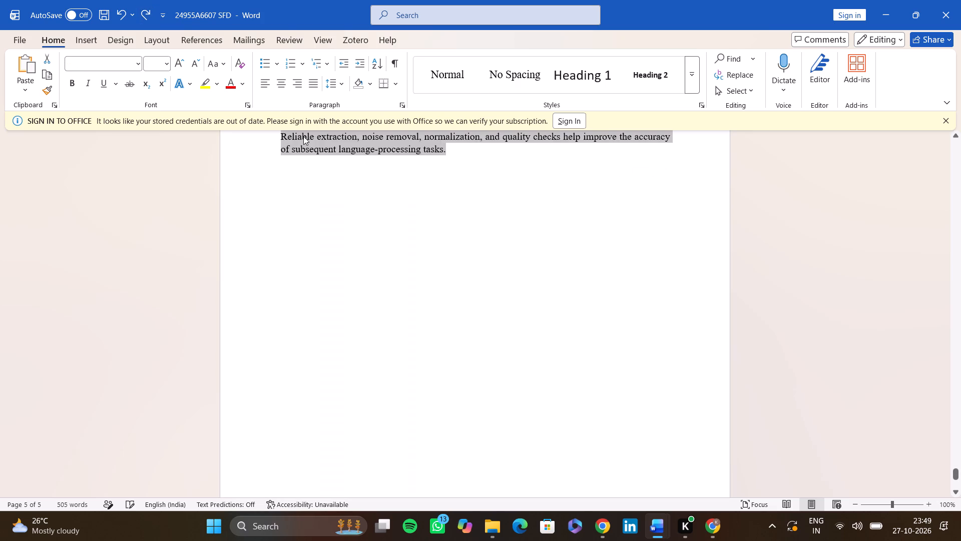
# Correct the misspelled first word of the course name above ACAD40 to LANGUAGE.
pyautogui.scroll(13, 336, 219)
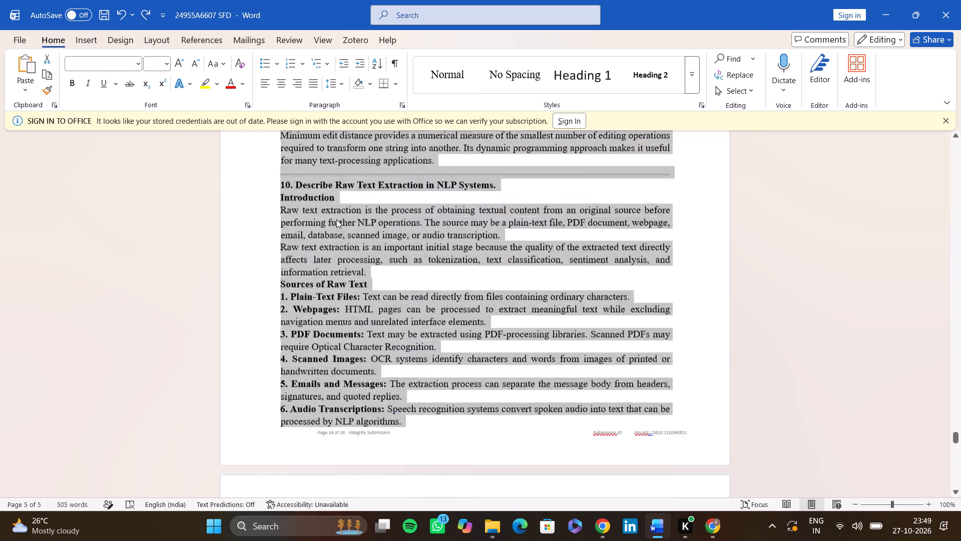
pyautogui.scroll(20, 336, 219)
pyautogui.scroll(20, 336, 219)
pyautogui.scroll(19, 336, 219)
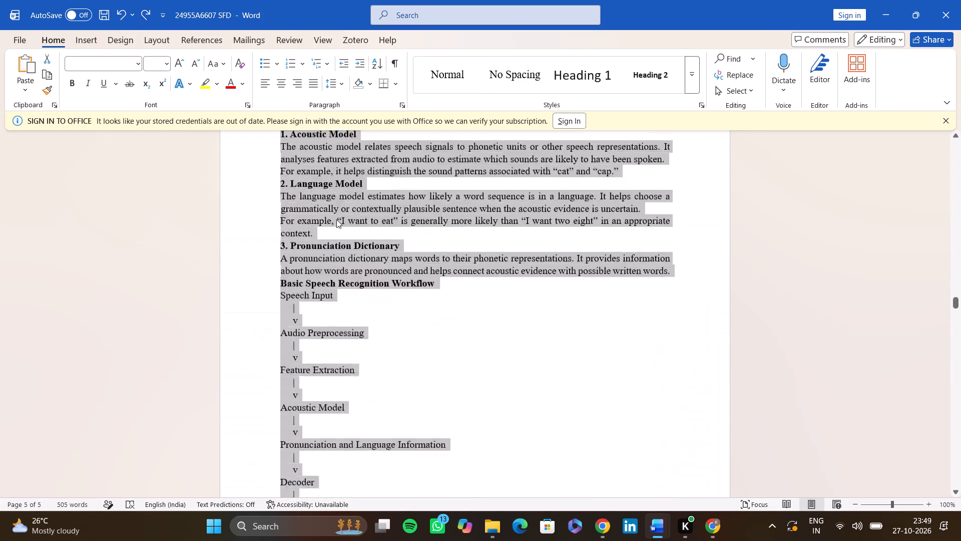
pyautogui.scroll(10, 336, 219)
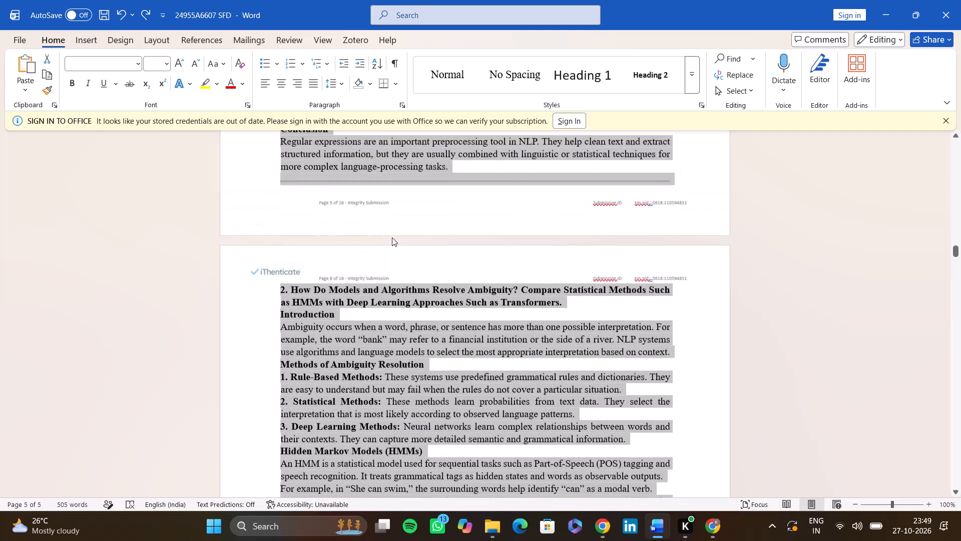
pyautogui.click(392, 237)
pyautogui.scroll(7, 392, 237)
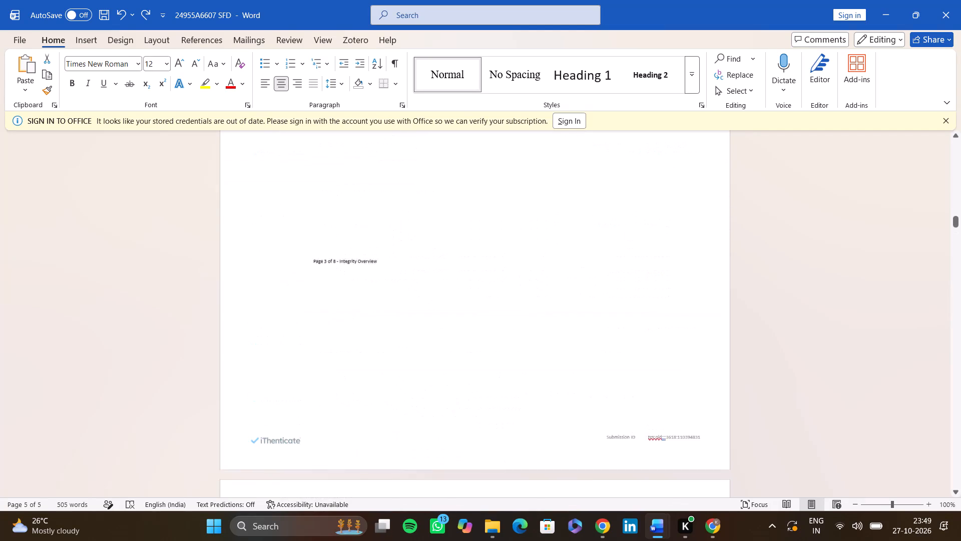
pyautogui.scroll(-3, 392, 237)
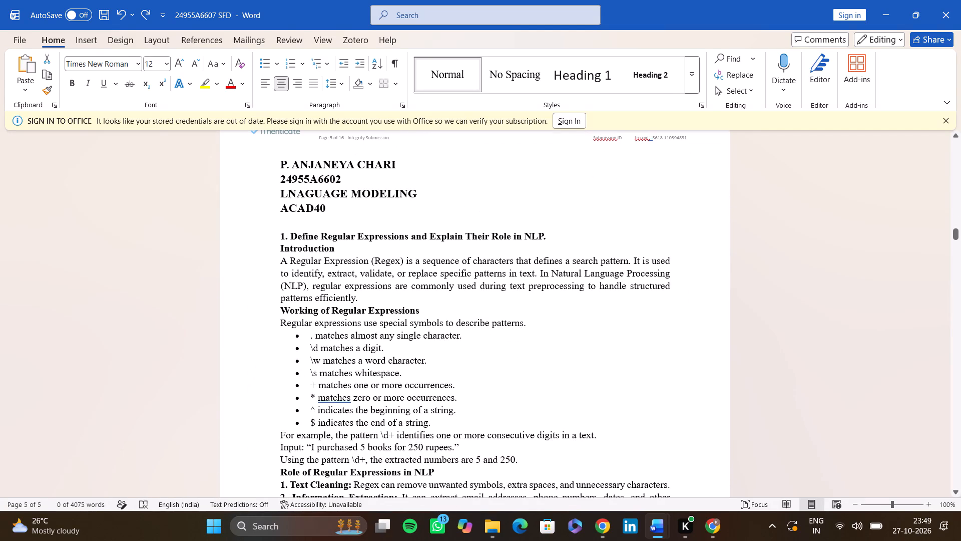
pyautogui.click(296, 195)
pyautogui.press('BackSpace')
pyautogui.press('Right')
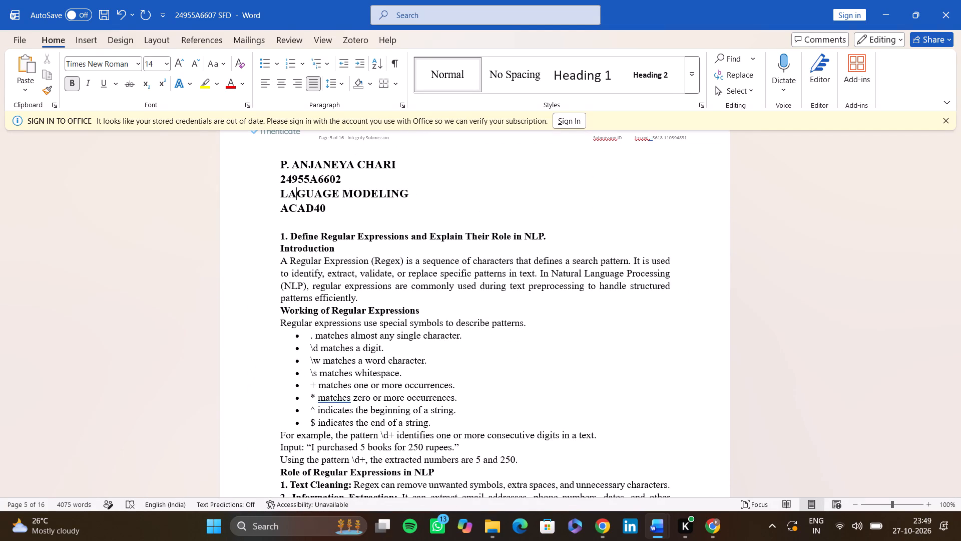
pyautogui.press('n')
pyautogui.scroll(5, 318, 193)
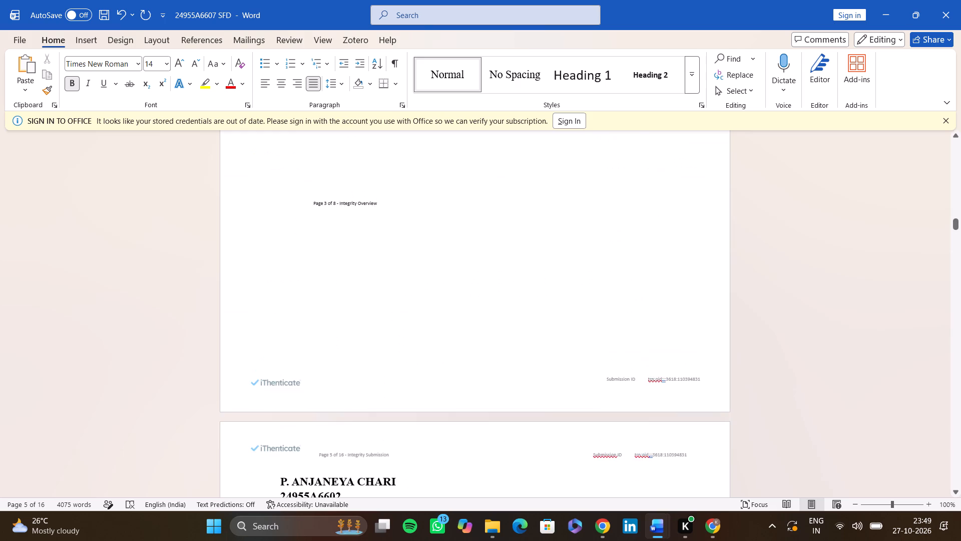
# Change the last digit of the roll number to 2 in the cover page's File Name entry and title.
pyautogui.scroll(15, 318, 193)
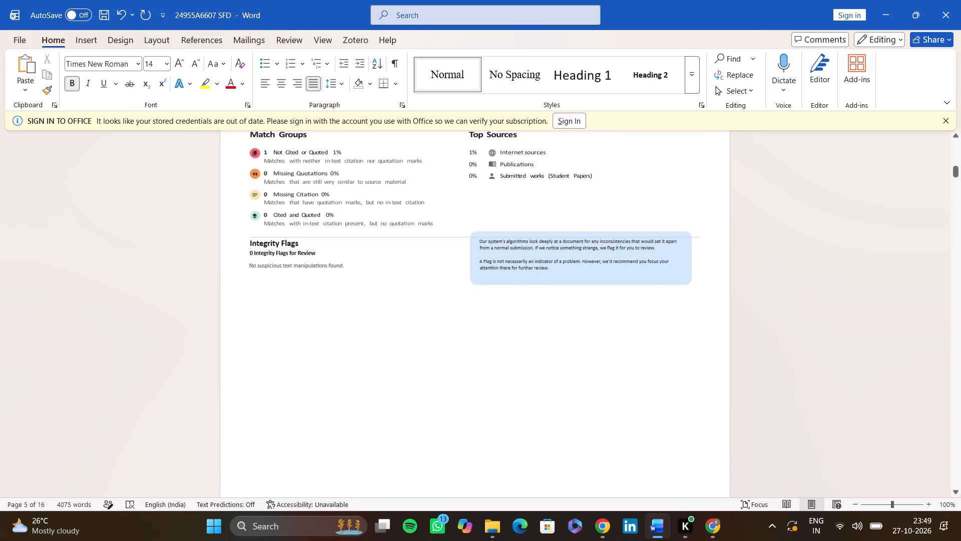
pyautogui.scroll(4, 318, 193)
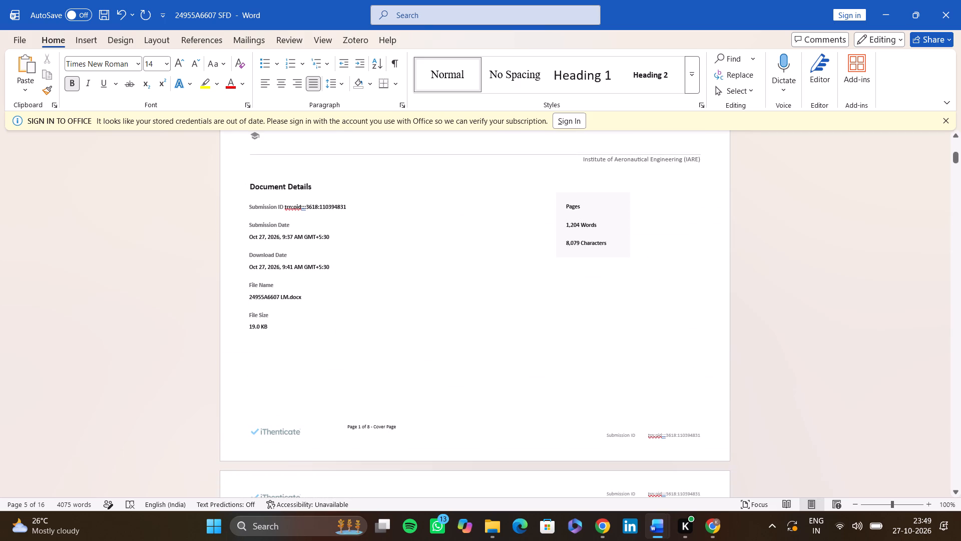
pyautogui.click(279, 298)
pyautogui.press('BackSpace')
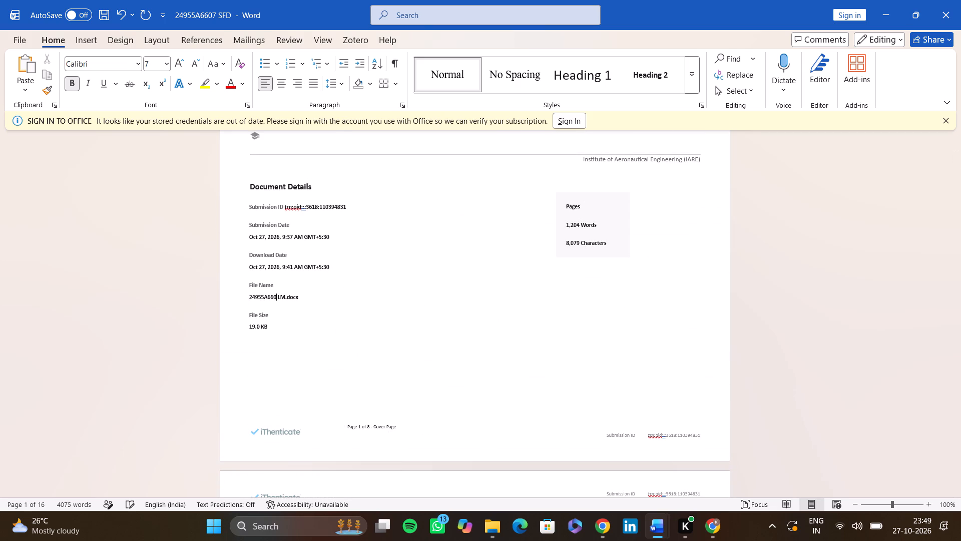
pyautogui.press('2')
pyautogui.scroll(1, 284, 198)
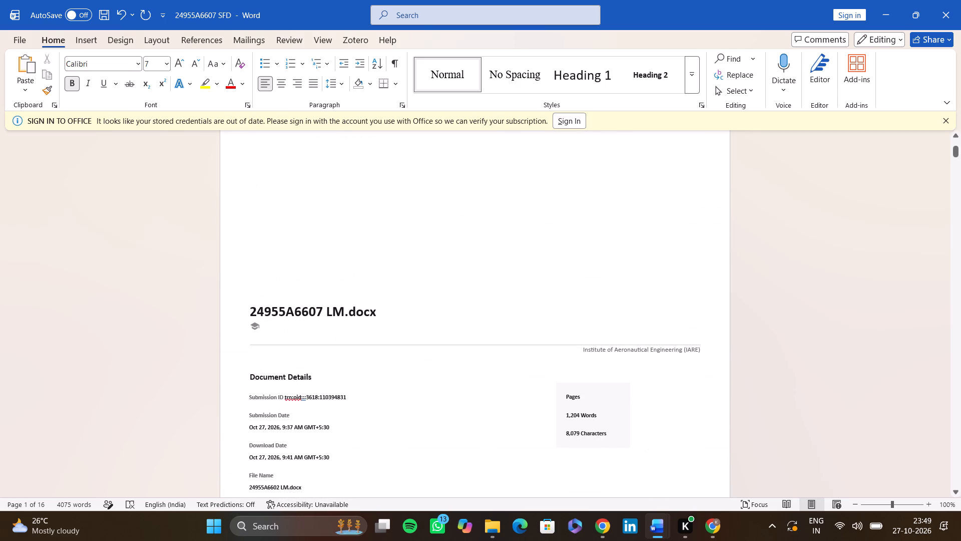
pyautogui.click(322, 313)
pyautogui.press('BackSpace')
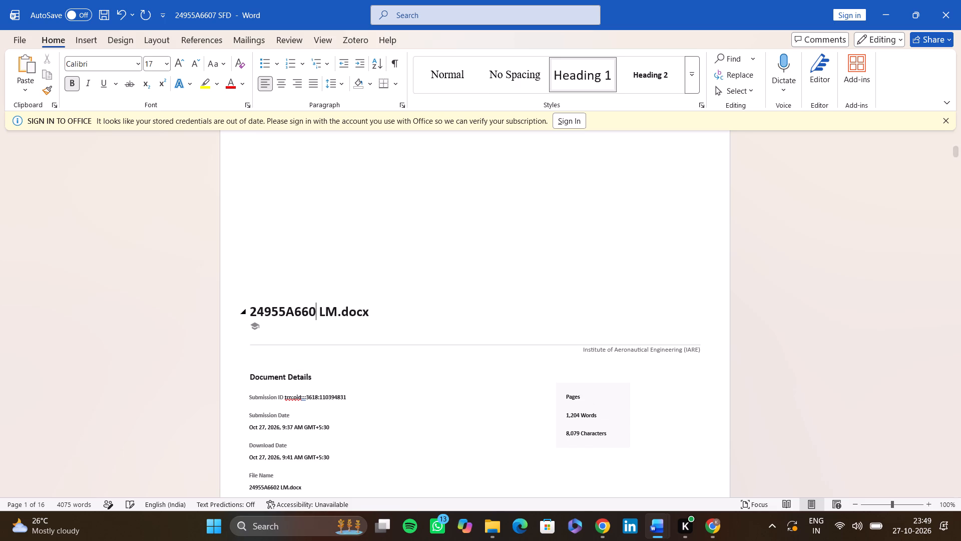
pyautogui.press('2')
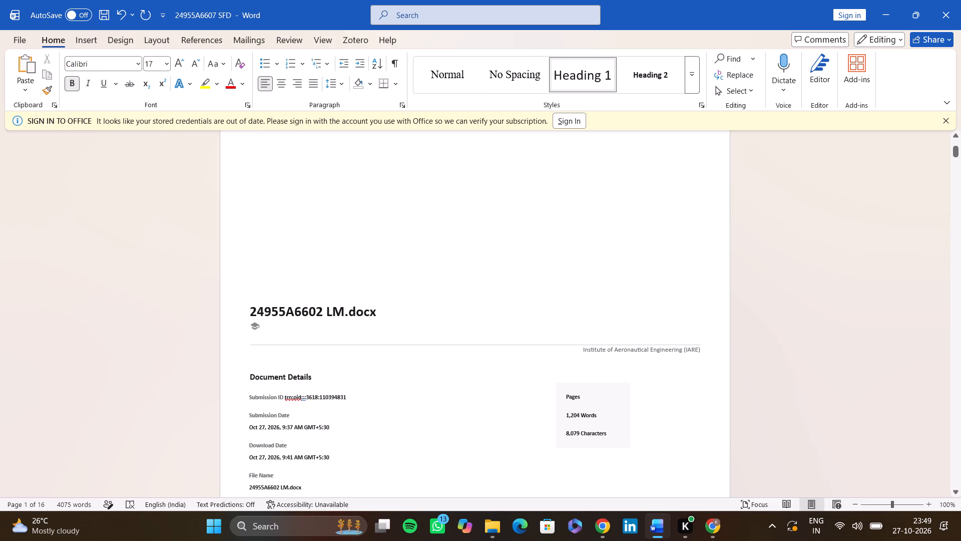
# Review the Language Modeling report from the similarity overview and student heading through to the last page of answers.
pyautogui.scroll(-3, 537, 426)
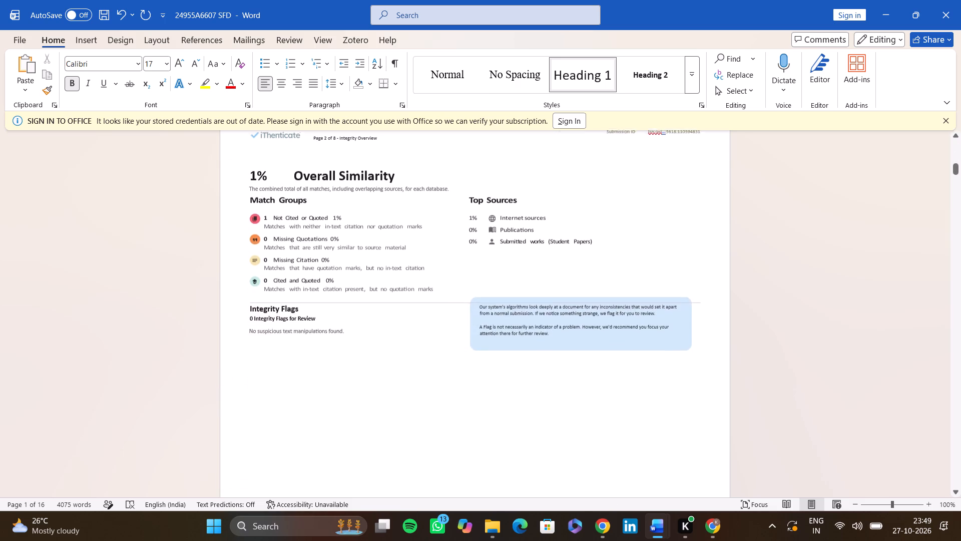
pyautogui.scroll(-11, 537, 426)
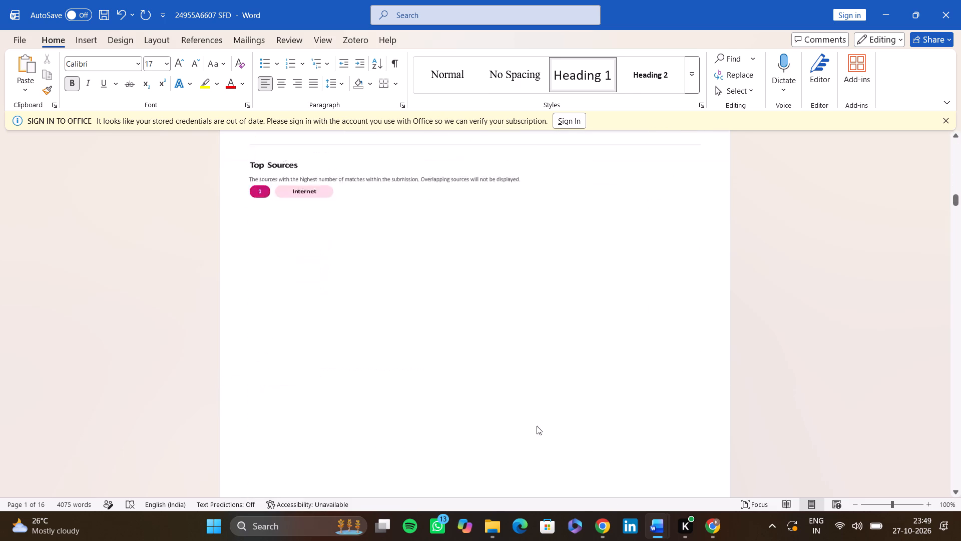
pyautogui.scroll(-5, 537, 426)
pyautogui.scroll(1, 537, 426)
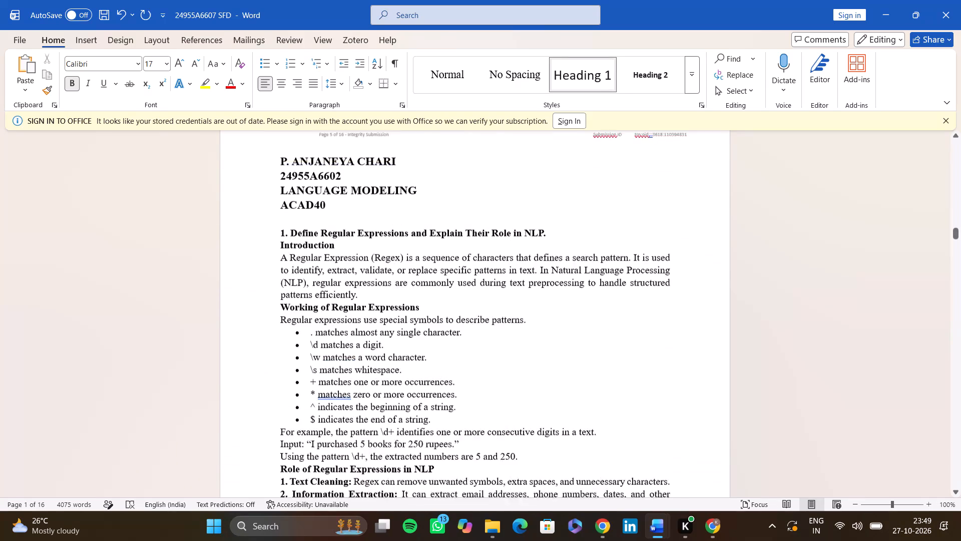
pyautogui.scroll(1, 537, 426)
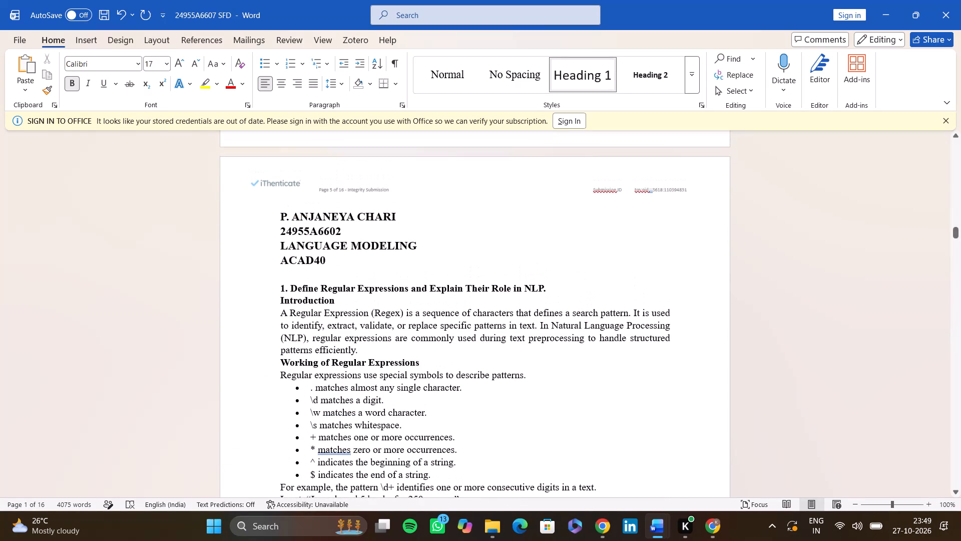
pyautogui.scroll(-8, 537, 426)
pyautogui.scroll(-20, 537, 426)
pyautogui.scroll(-20, 537, 426)
pyautogui.scroll(-20, 537, 426)
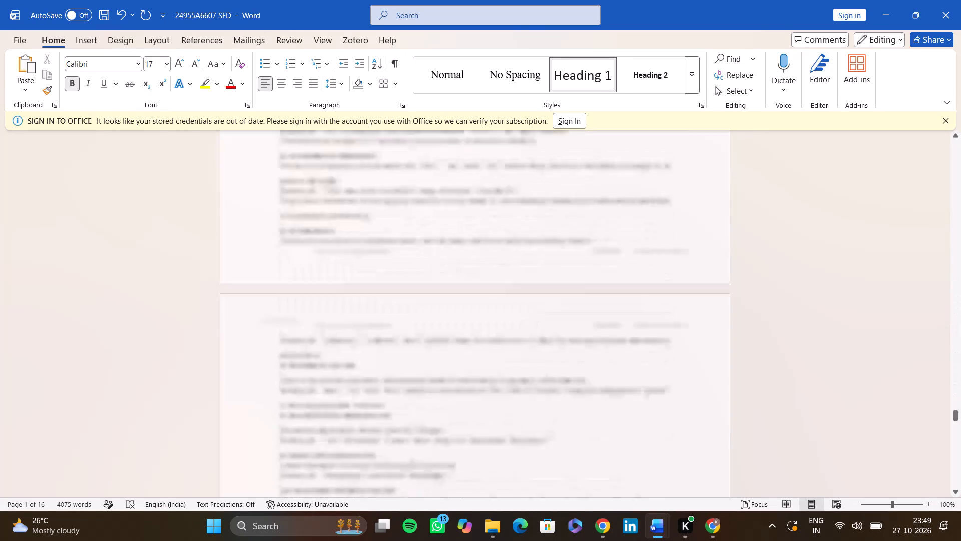
pyautogui.scroll(-10, 537, 426)
# Print the whole report to PDF in the chari folder, overwriting the existing LM file for this student.
pyautogui.hotkey('ctrl', 'p')
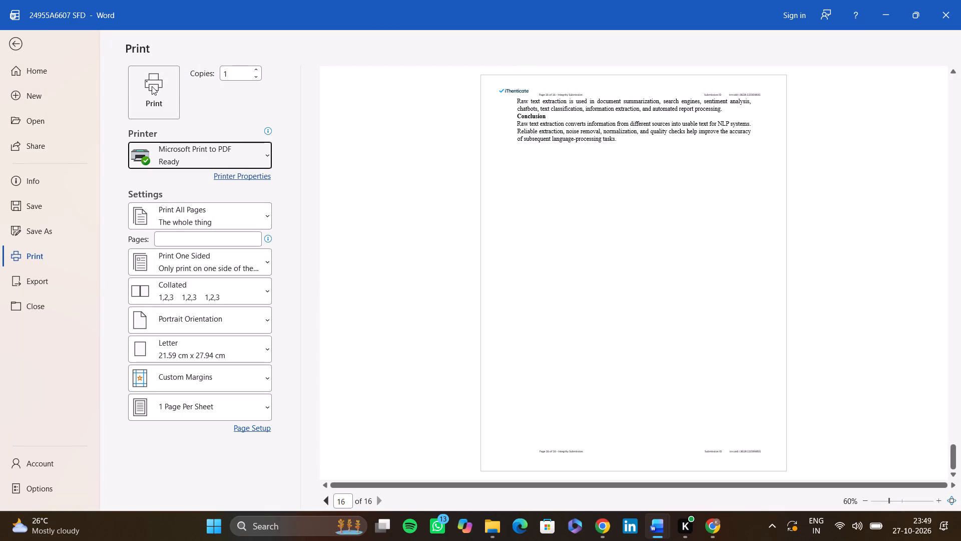
pyautogui.click(152, 86)
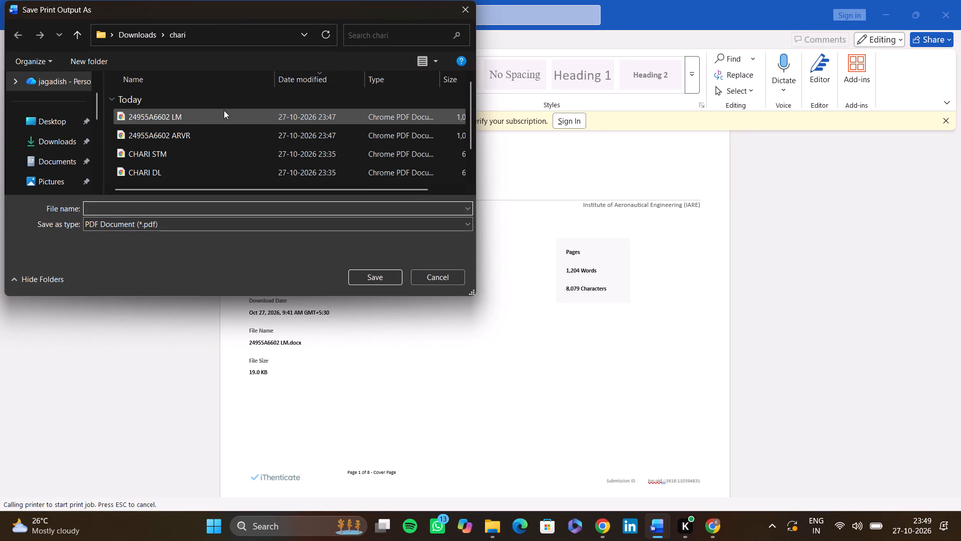
pyautogui.click(207, 118)
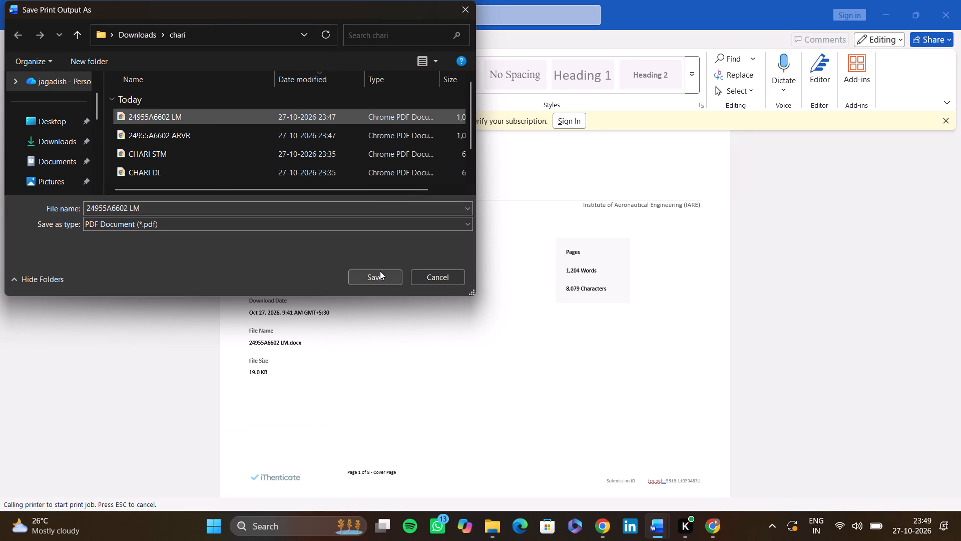
pyautogui.click(379, 277)
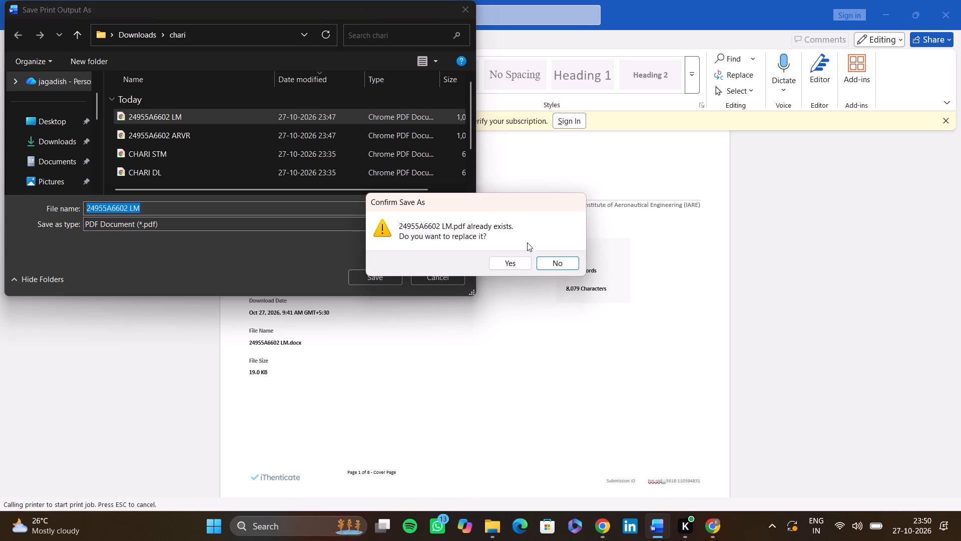
pyautogui.click(516, 262)
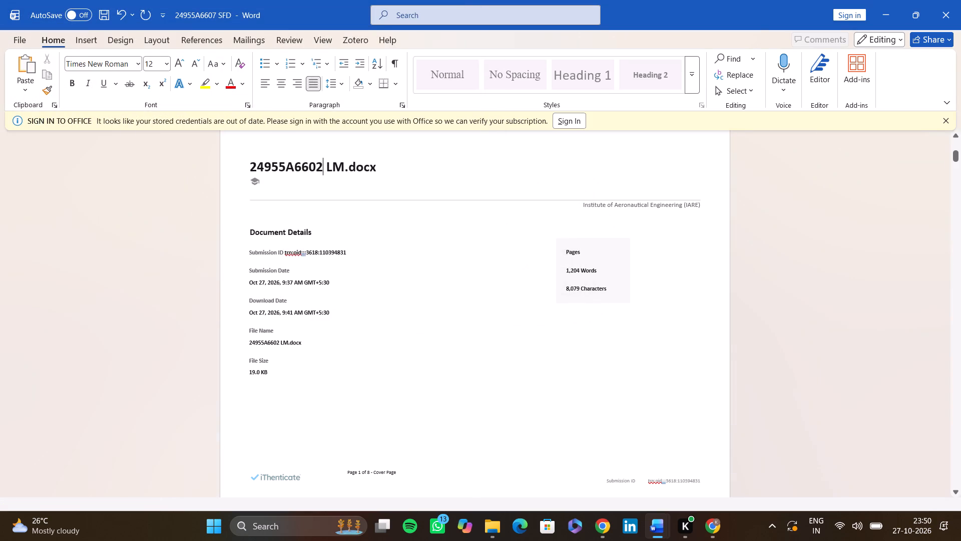
# Change the course abbreviation from LM to EHCD in the cover page's title and File Name entry.
pyautogui.click(346, 173)
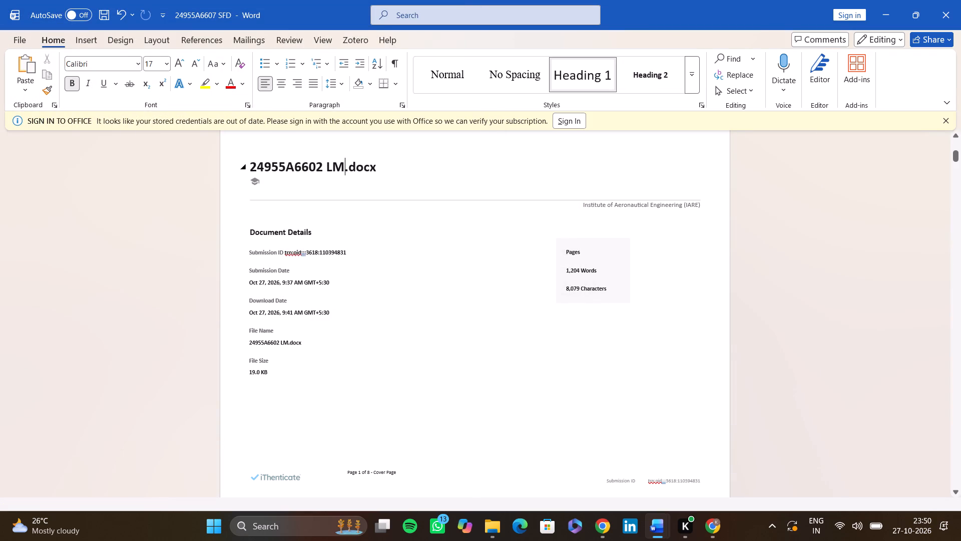
pyautogui.press('BackSpace')
pyautogui.press('BackSpace')
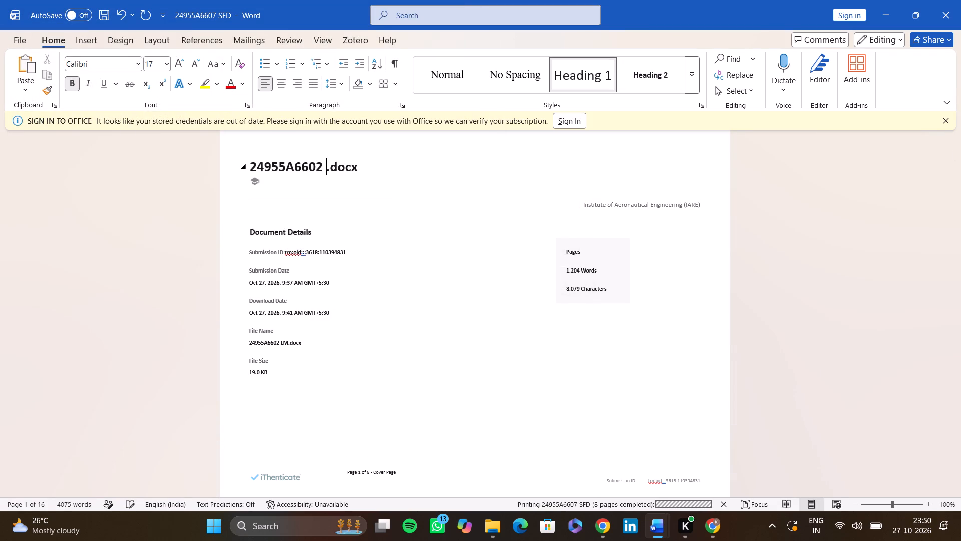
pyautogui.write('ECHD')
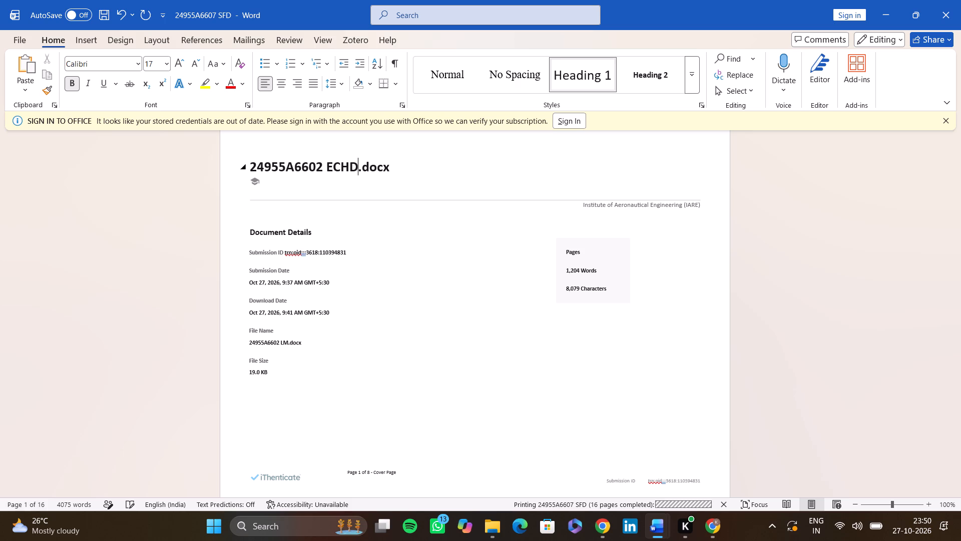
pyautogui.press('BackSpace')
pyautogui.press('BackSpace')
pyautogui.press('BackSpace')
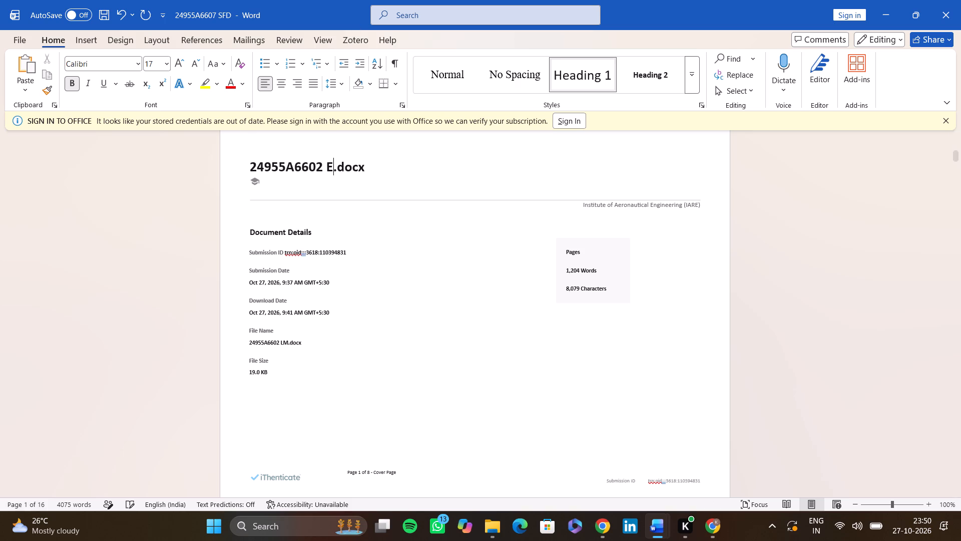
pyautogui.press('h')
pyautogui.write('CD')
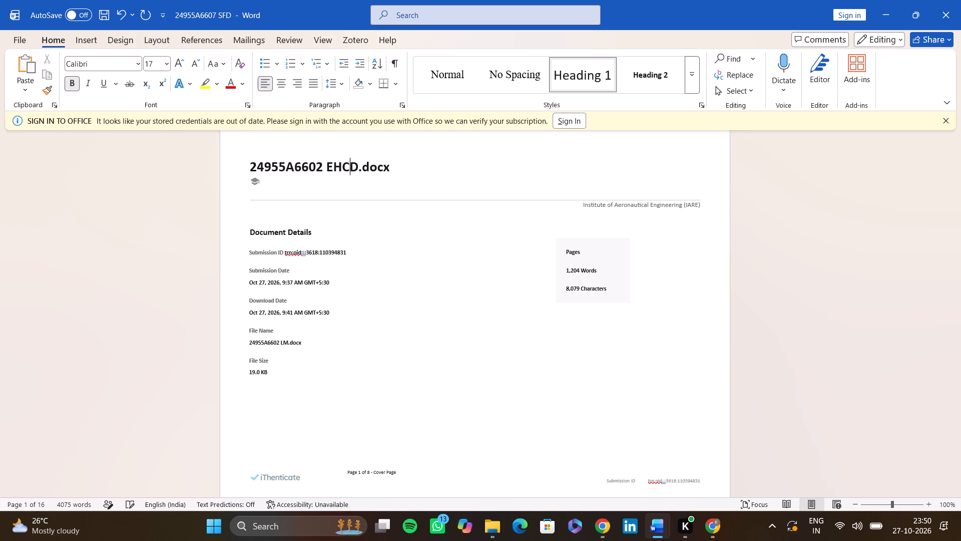
pyautogui.click(289, 340)
pyautogui.press('BackSpace')
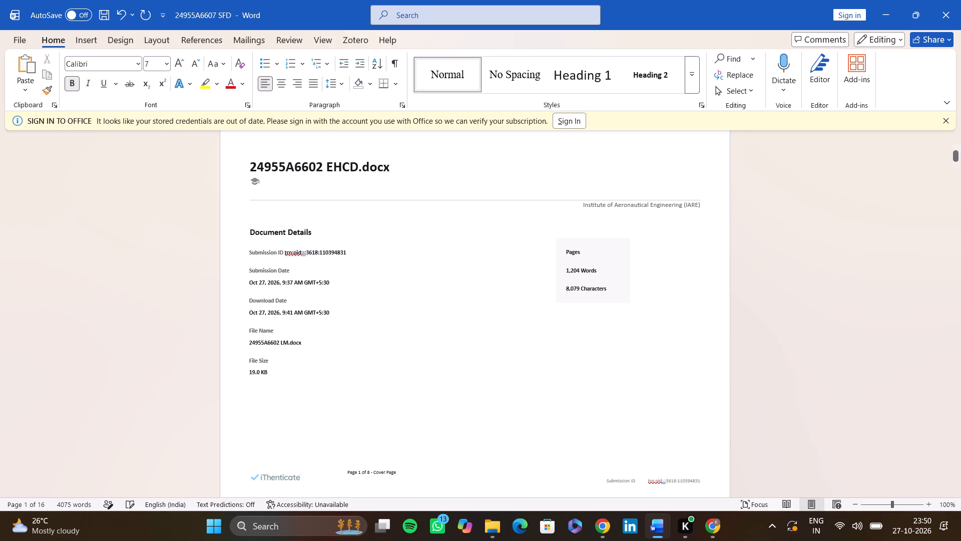
pyautogui.press('BackSpace')
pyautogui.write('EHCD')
# Change the course code in the student heading above the answers to ACSD53.
pyautogui.scroll(-3, 340, 385)
pyautogui.scroll(-20, 340, 385)
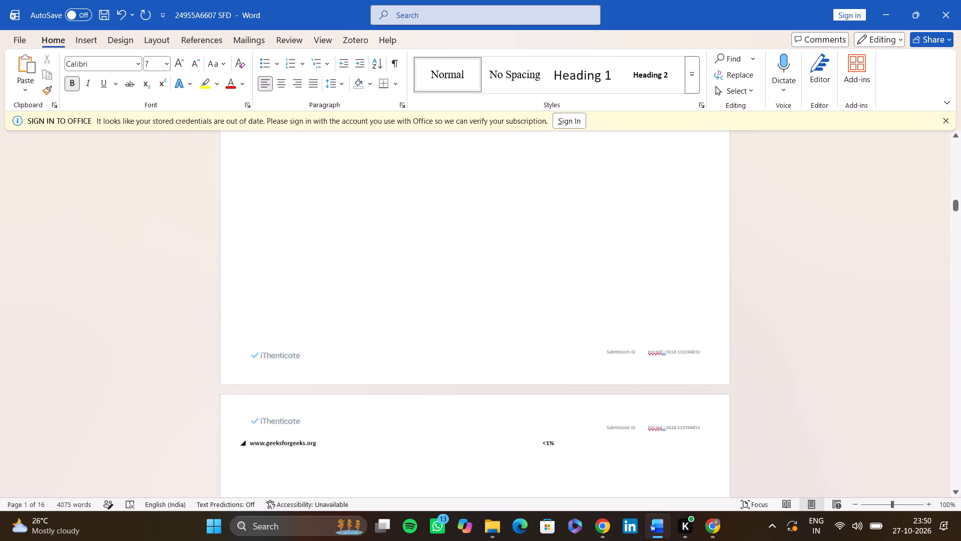
pyautogui.scroll(-4, 340, 385)
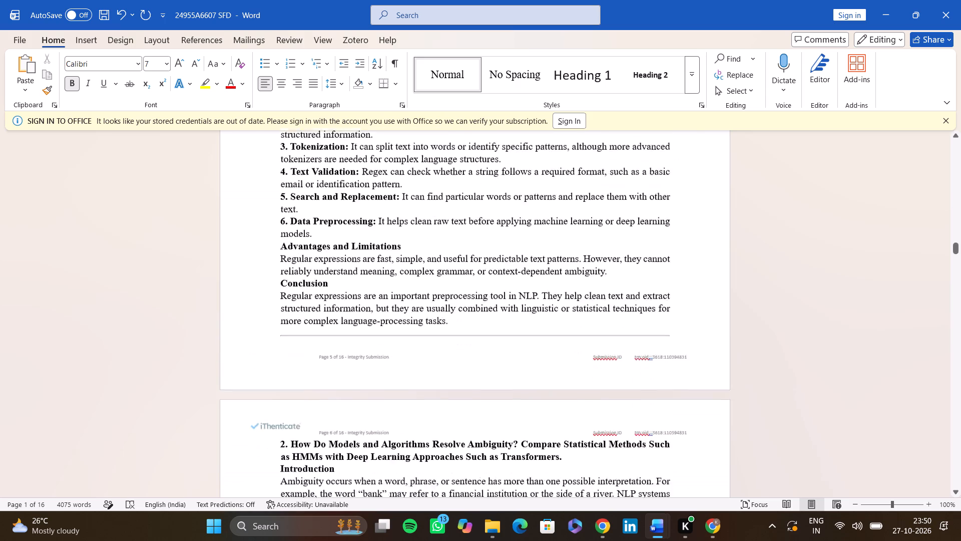
pyautogui.scroll(3, 340, 385)
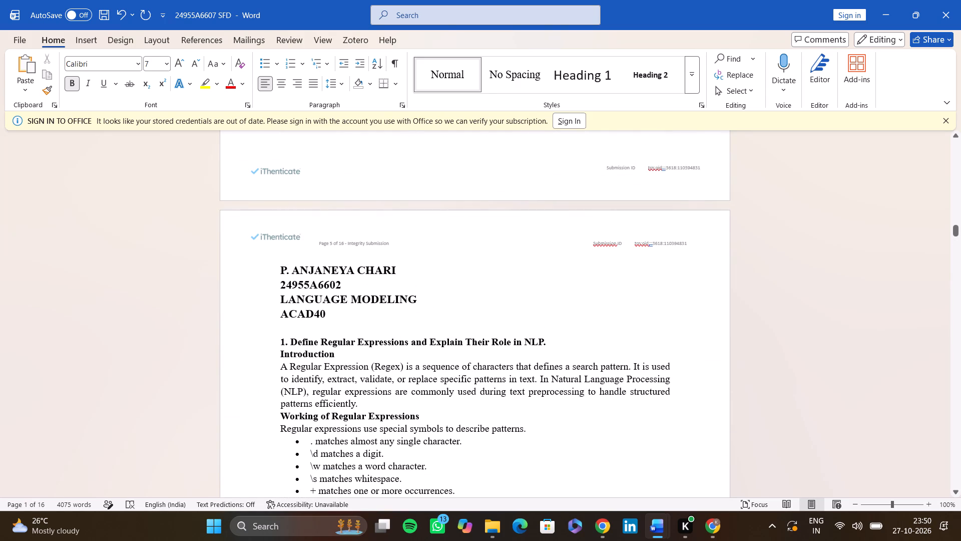
pyautogui.click(303, 316)
pyautogui.press('BackSpace')
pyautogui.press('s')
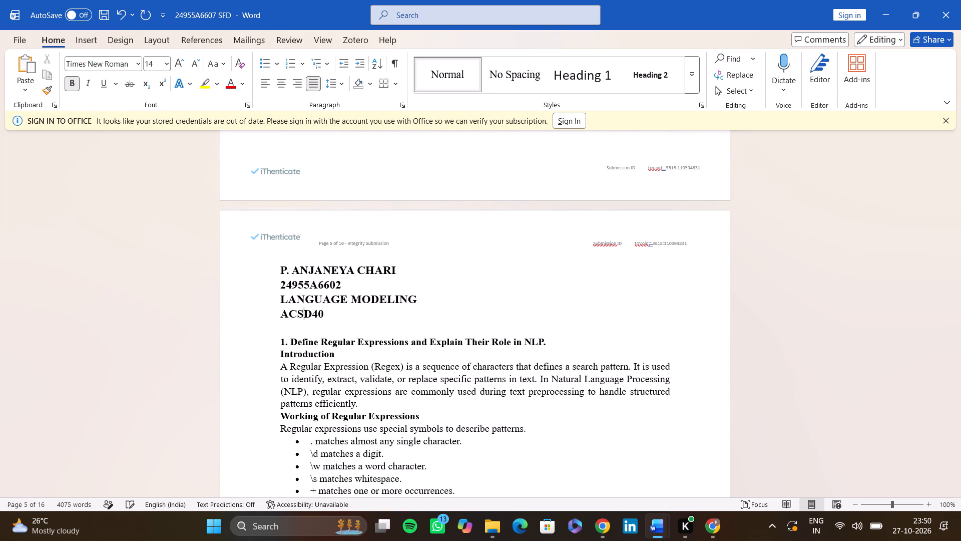
pyautogui.click(327, 317)
pyautogui.press('BackSpace')
pyautogui.press('BackSpace')
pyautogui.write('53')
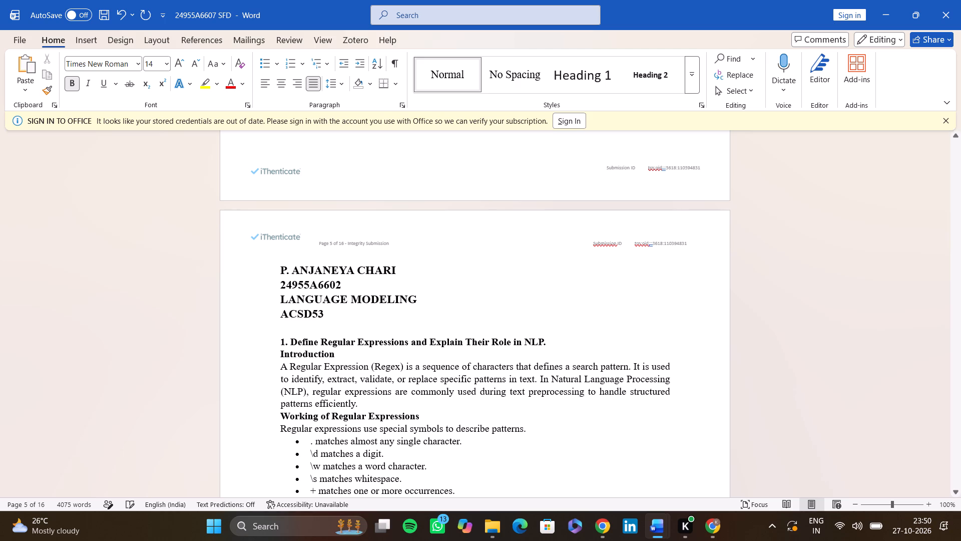
# Replace the course name in the student heading with ETHICAL HACKING AND CYBER DEFENCE.
pyautogui.click(420, 298)
pyautogui.press('BackSpace')
pyautogui.press('BackSpace')
pyautogui.press('BackSpace')
pyautogui.press('BackSpace')
pyautogui.press('BackSpace')
pyautogui.press('BackSpace')
pyautogui.press('BackSpace')
pyautogui.press('BackSpace')
pyautogui.press('BackSpace')
pyautogui.press('BackSpace')
pyautogui.press('BackSpace')
pyautogui.press('BackSpace')
pyautogui.press('BackSpace')
pyautogui.press('BackSpace')
pyautogui.press('BackSpace')
pyautogui.press('BackSpace')
pyautogui.press('BackSpace')
pyautogui.press('BackSpace')
pyautogui.press('BackSpace')
pyautogui.press('BackSpace')
pyautogui.press('BackSpace')
pyautogui.press('BackSpace')
pyautogui.press('BackSpace')
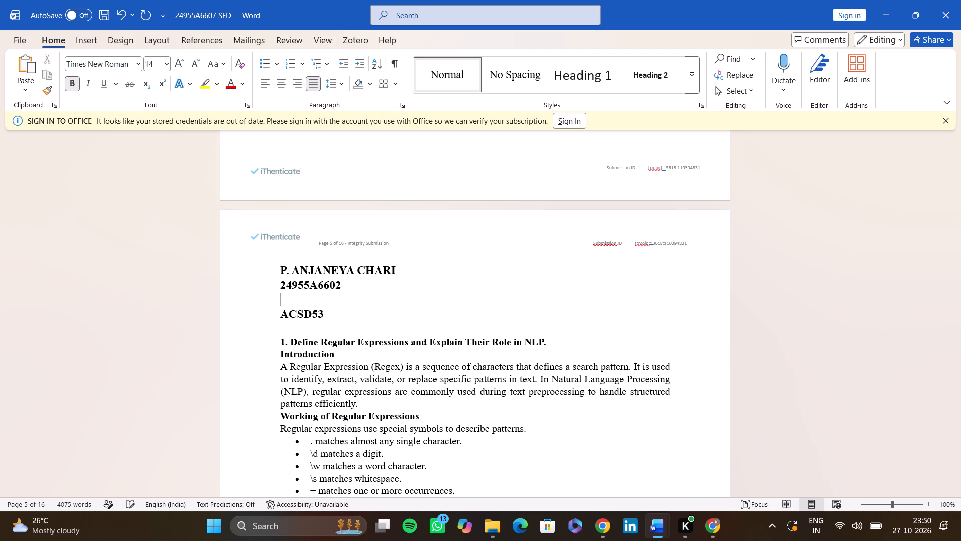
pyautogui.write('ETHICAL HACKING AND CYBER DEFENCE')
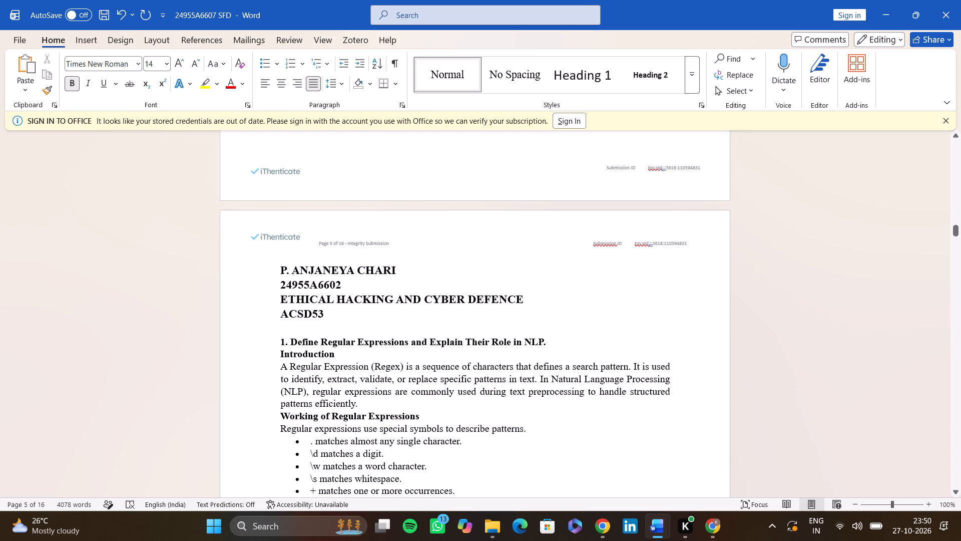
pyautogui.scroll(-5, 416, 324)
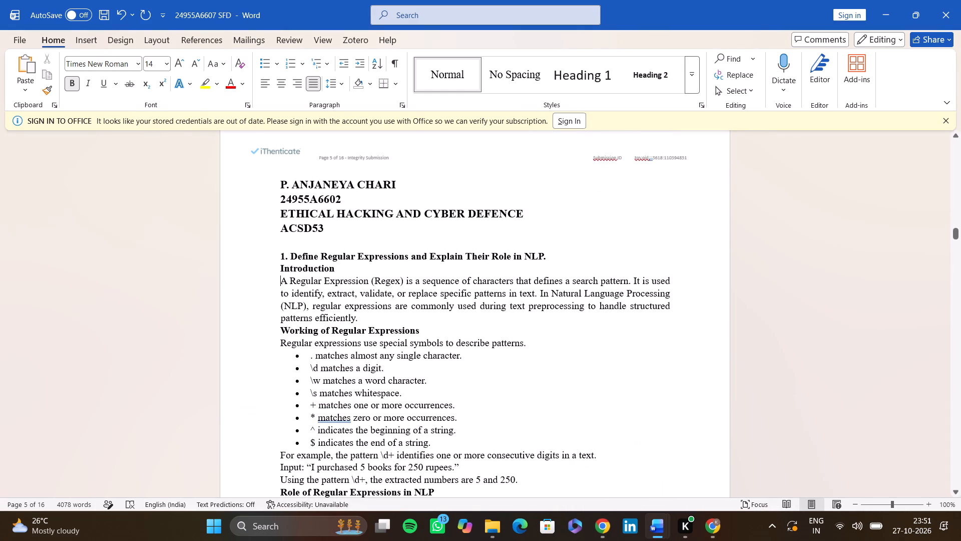
pyautogui.click(316, 239)
pyautogui.press('Return')
pyautogui.press('Return')
pyautogui.scroll(-1, 316, 239)
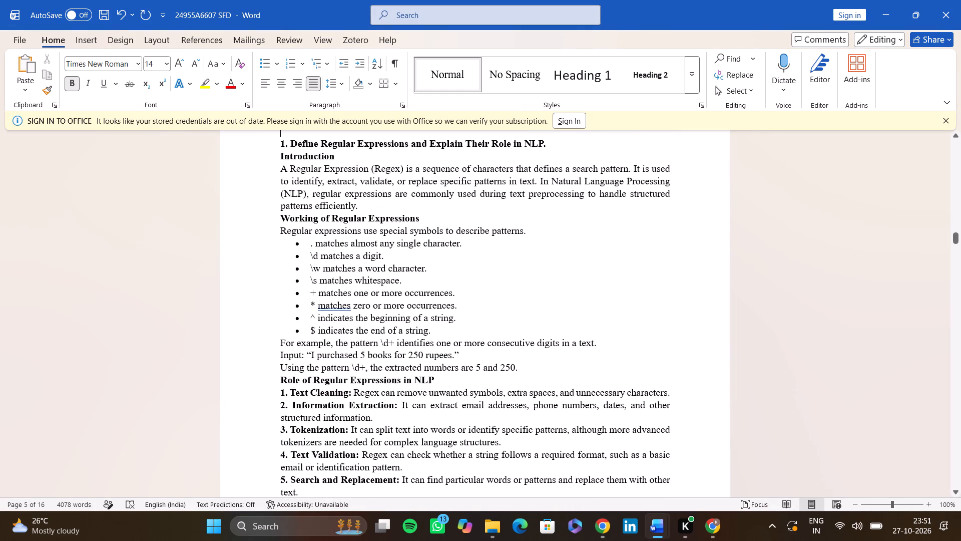
pyautogui.moveTo(281, 170); pyautogui.dragTo(488, 540)
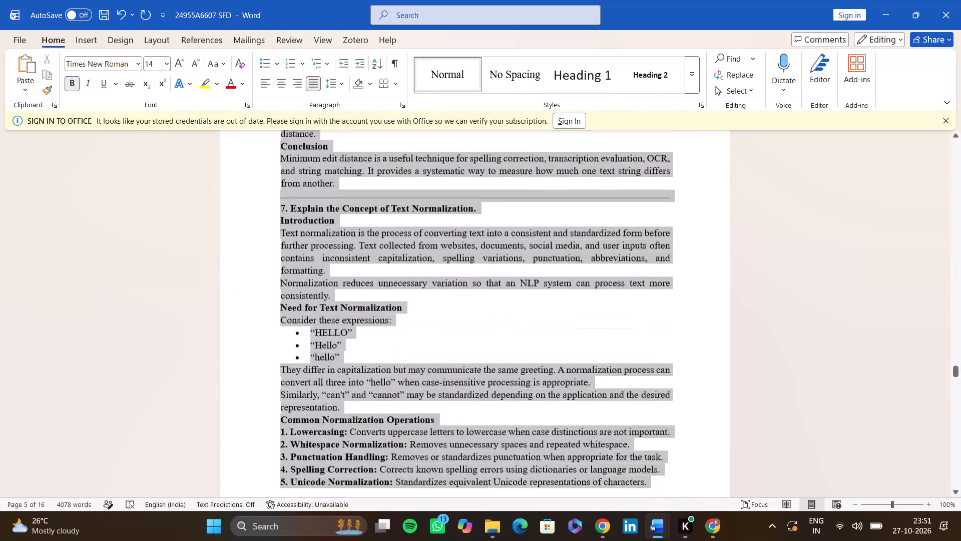
pyautogui.moveTo(488, 540); pyautogui.dragTo(564, 540)
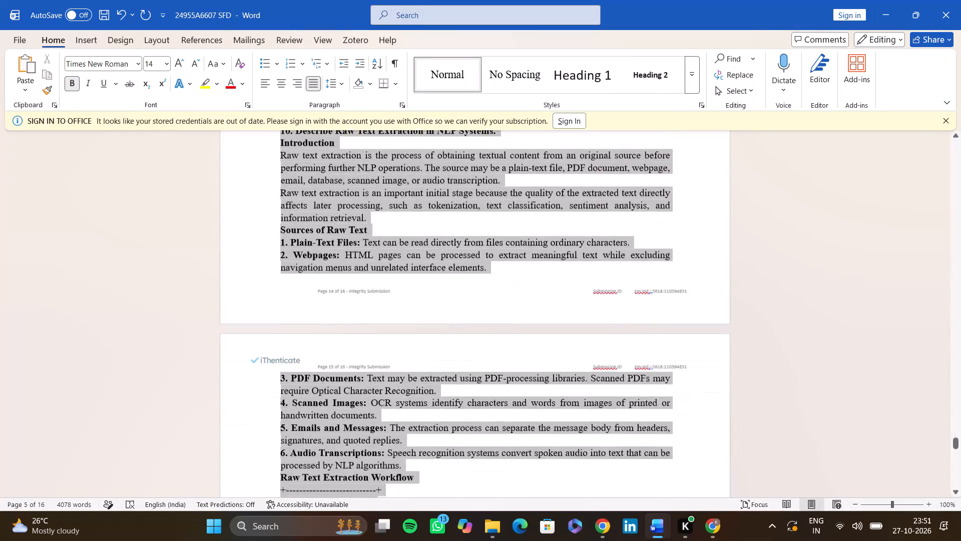
pyautogui.moveTo(564, 540); pyautogui.dragTo(561, 540)
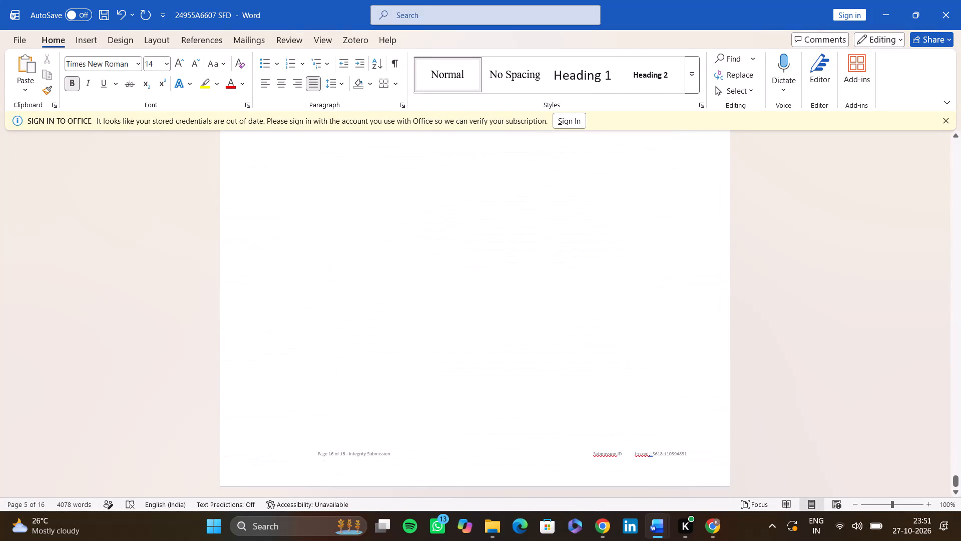
pyautogui.moveTo(561, 540); pyautogui.dragTo(561, 540)
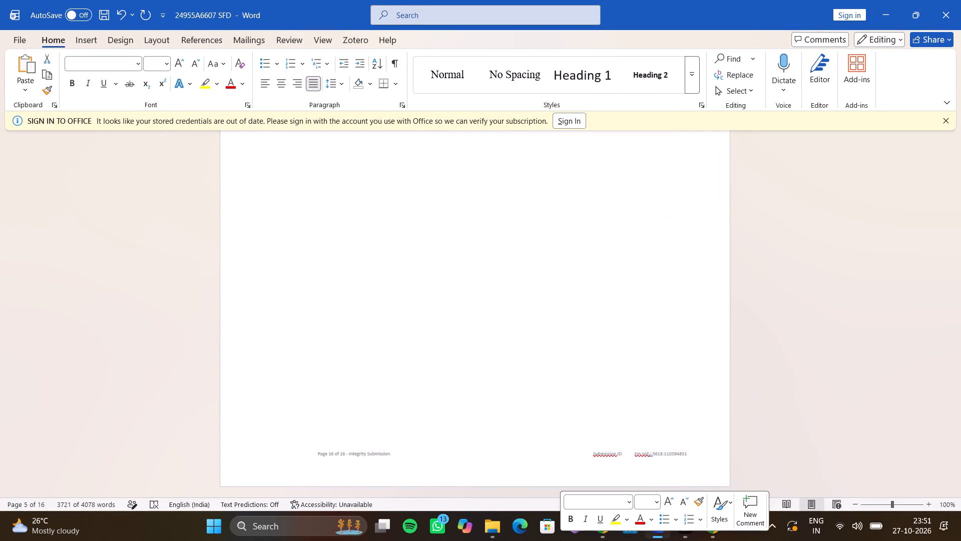
pyautogui.hotkey('ctrl', 'v')
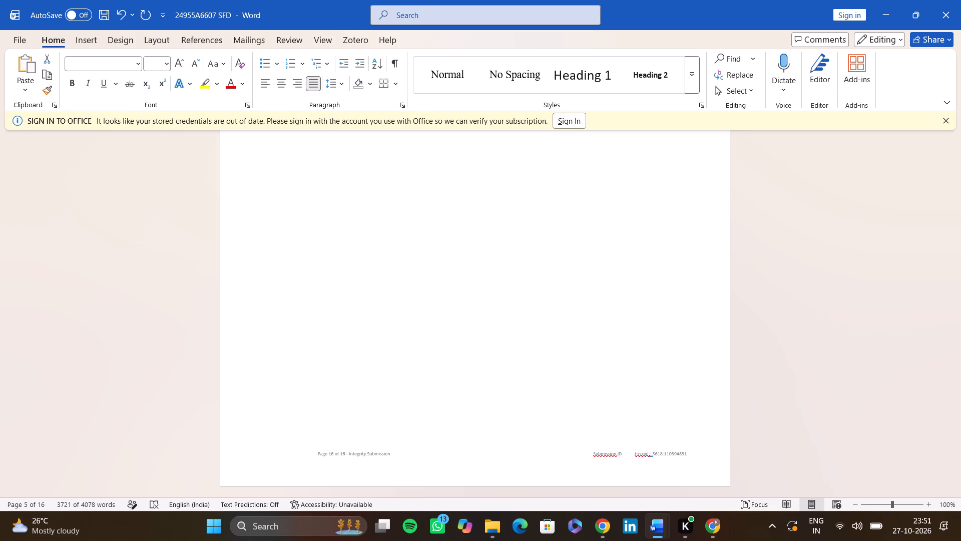
# Left-align the Key Concepts and Terminology section of answer 9, from its heading through item 12, Evidence Handling.
pyautogui.scroll(2, 500, 409)
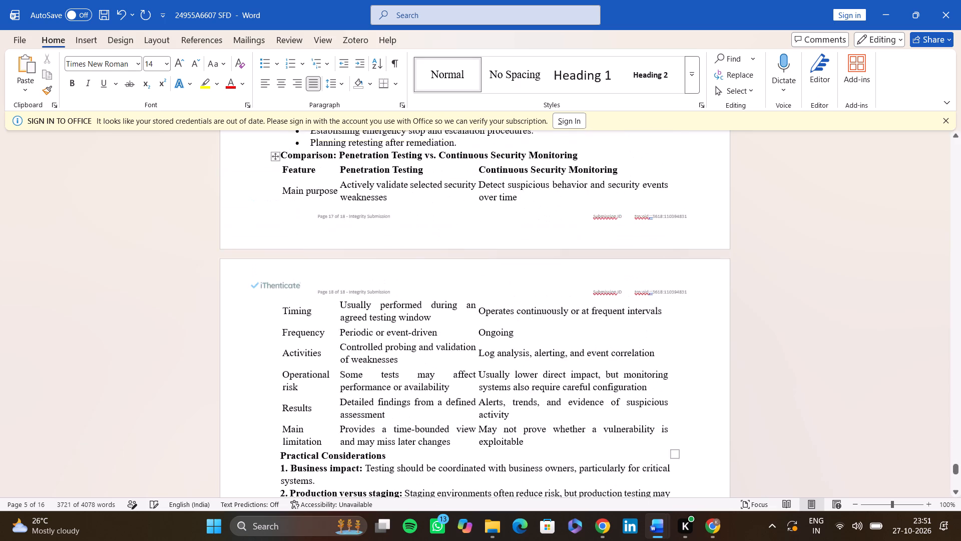
pyautogui.scroll(6, 500, 409)
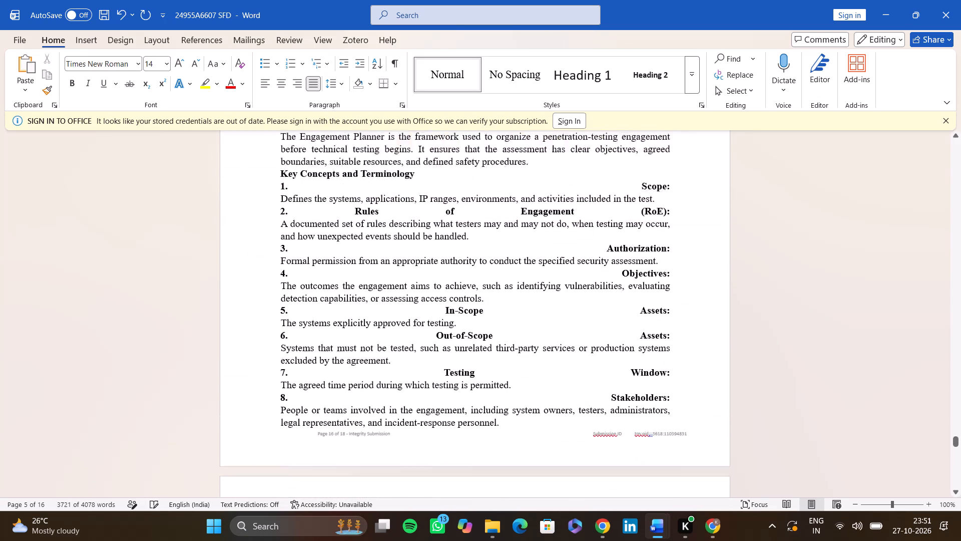
pyautogui.scroll(1, 500, 409)
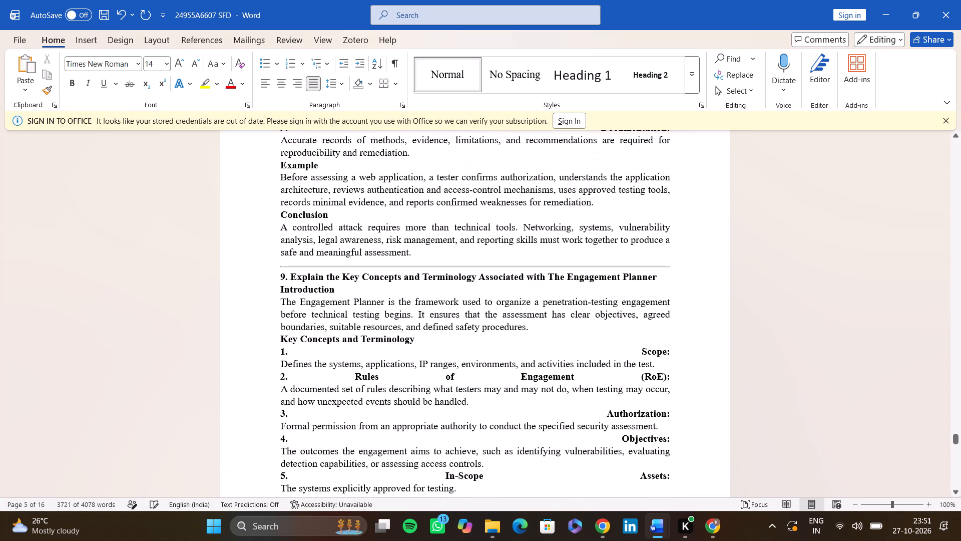
pyautogui.moveTo(278, 340); pyautogui.dragTo(382, 439)
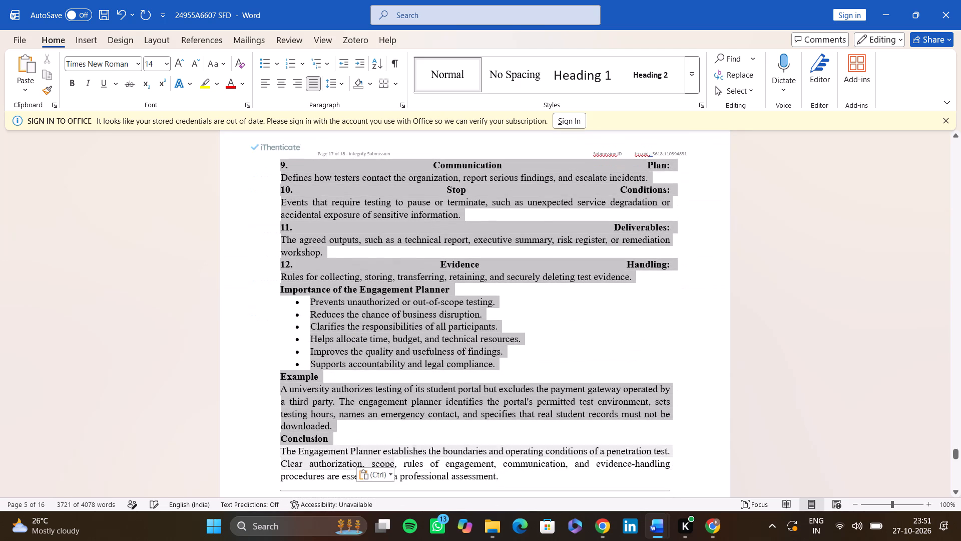
pyautogui.moveTo(382, 439); pyautogui.dragTo(637, 288)
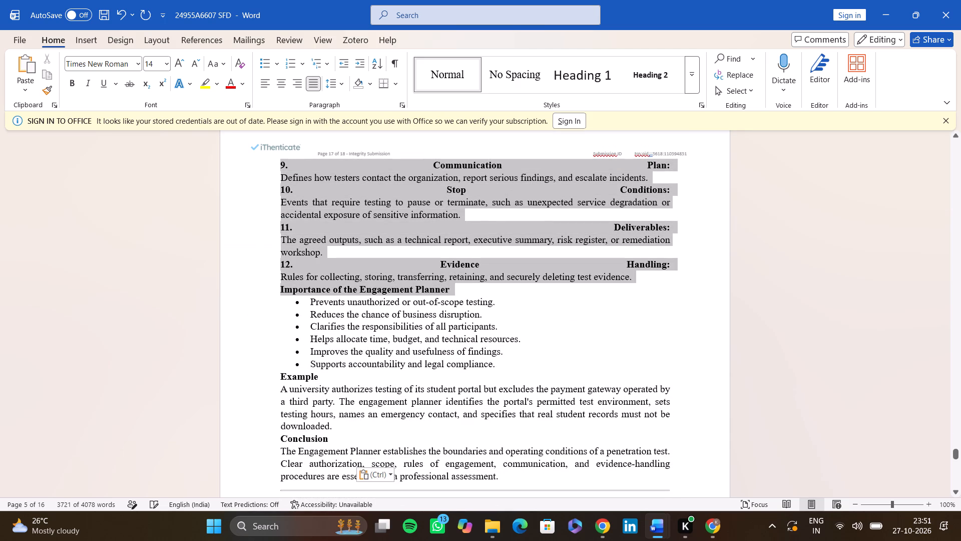
pyautogui.moveTo(637, 288); pyautogui.dragTo(639, 277)
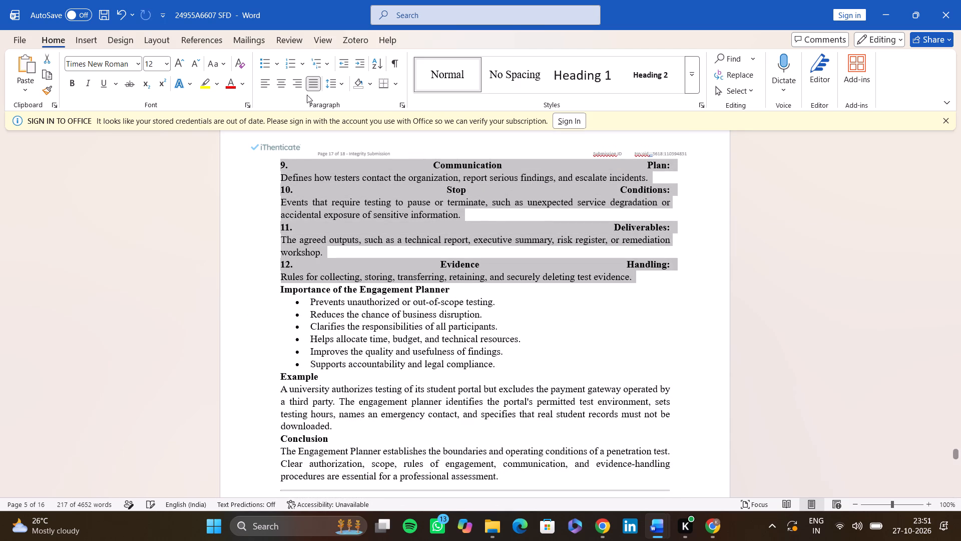
pyautogui.click(265, 88)
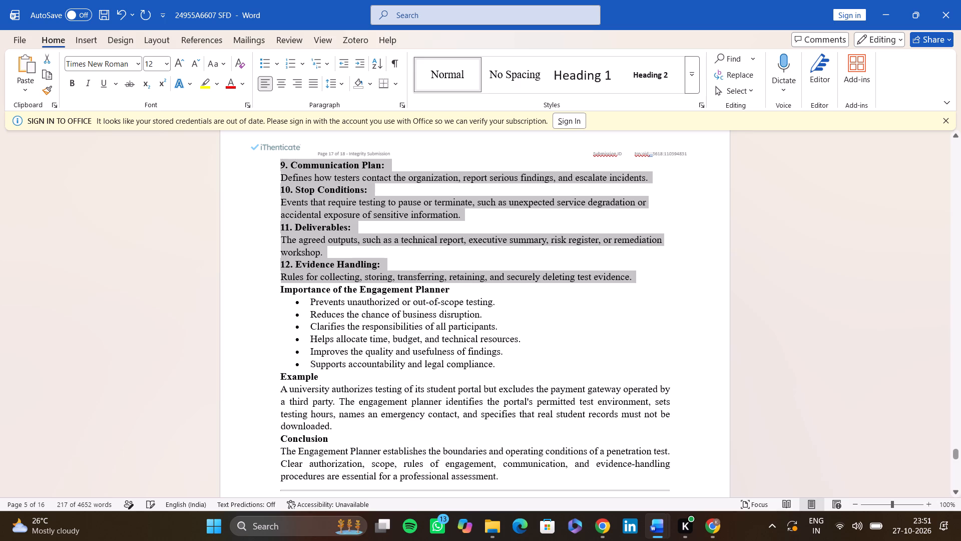
pyautogui.click(506, 302)
# Apply all borders to answer 10's table comparing Penetration Testing with Continuous Security Monitoring.
pyautogui.scroll(-4, 506, 302)
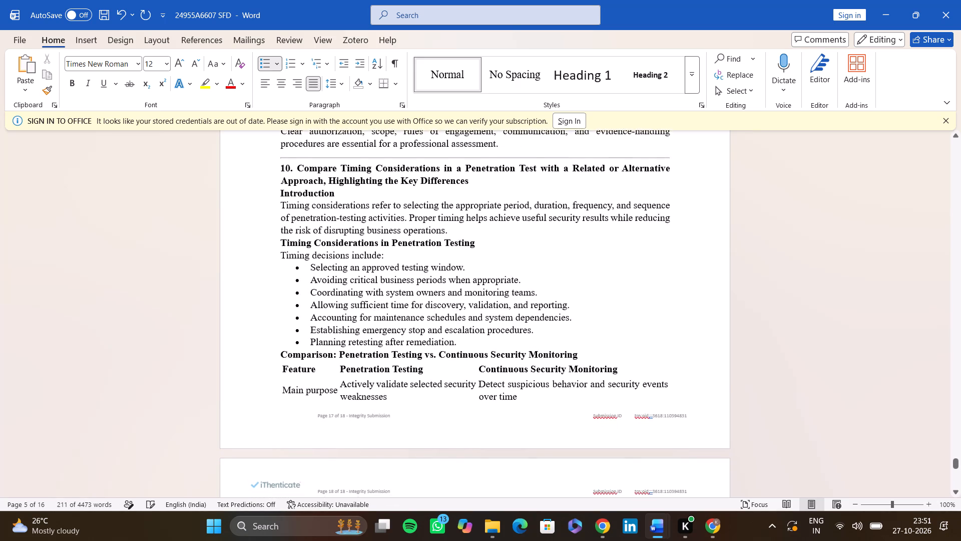
pyautogui.scroll(-3, 506, 302)
pyautogui.click(477, 293)
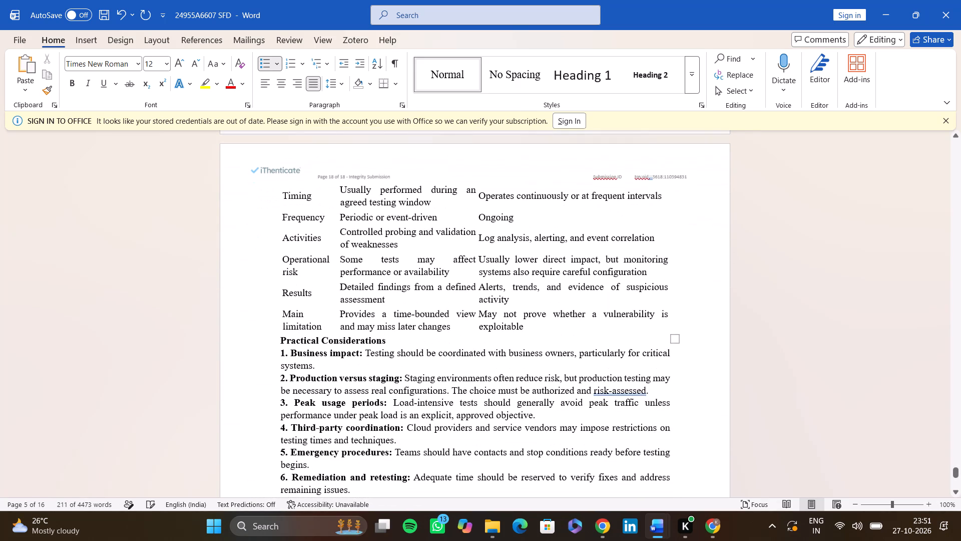
pyautogui.scroll(-3, 532, 339)
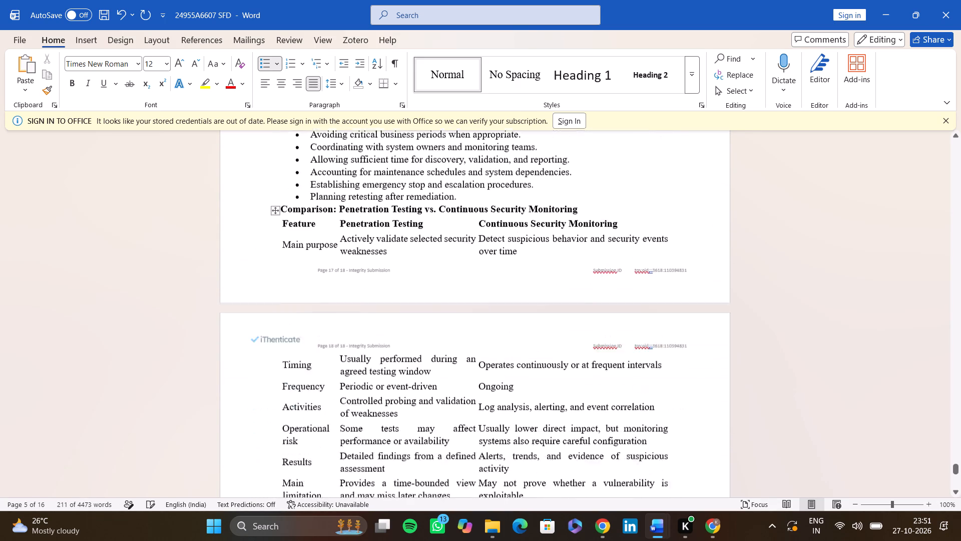
pyautogui.scroll(-1, 532, 339)
pyautogui.click(676, 398)
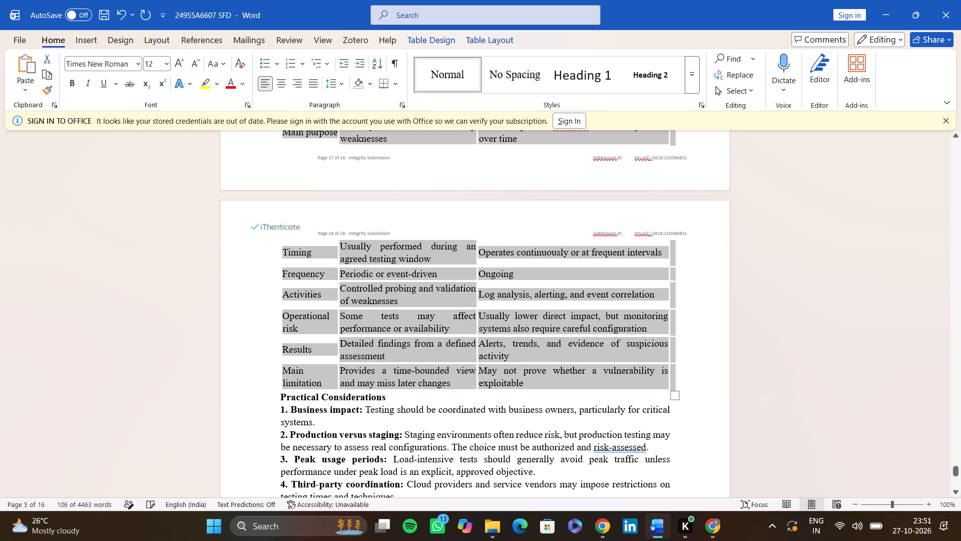
pyautogui.click(383, 80)
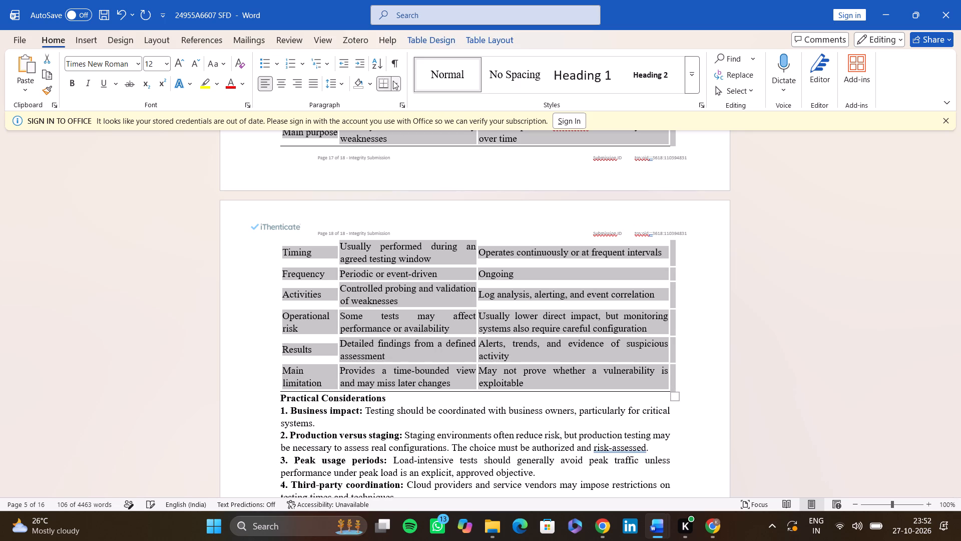
pyautogui.click(393, 83)
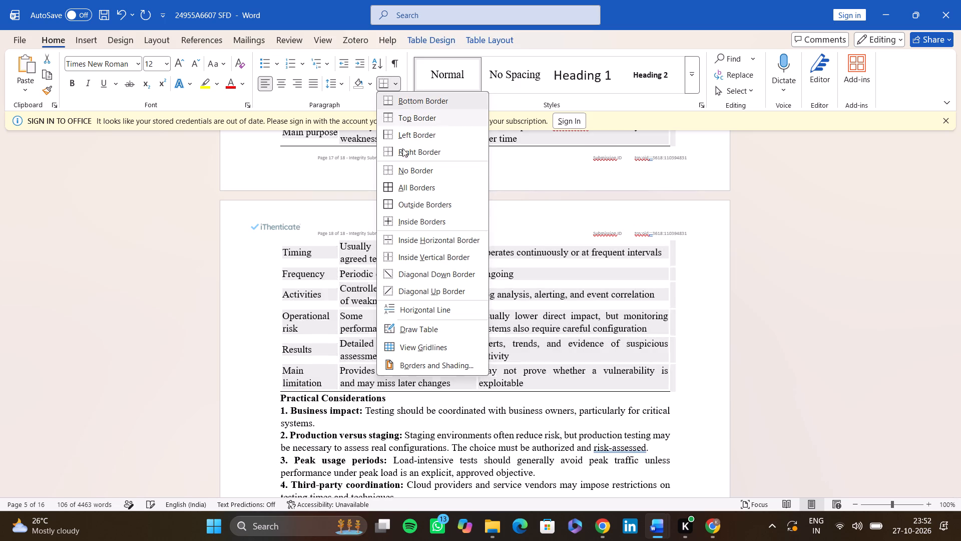
pyautogui.click(398, 192)
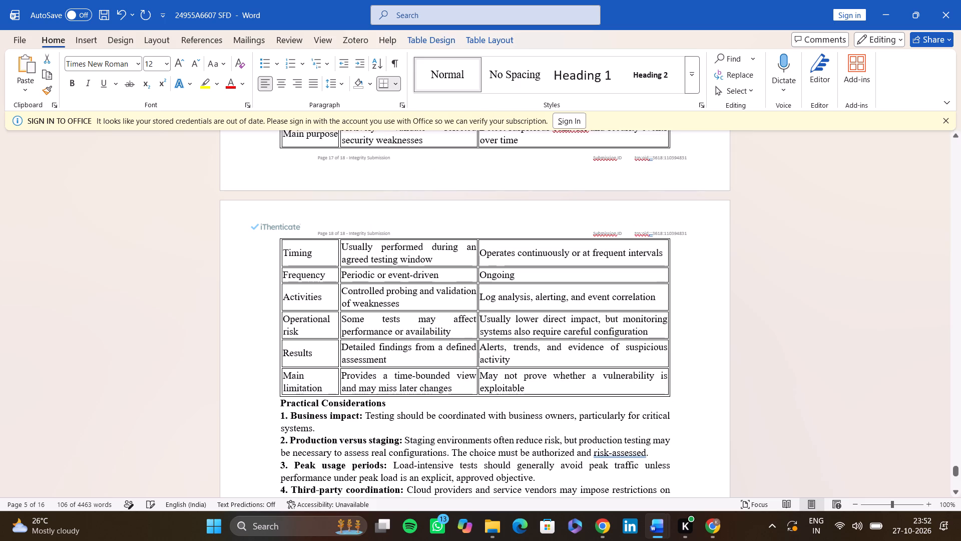
pyautogui.click(502, 208)
# Review the layout of the pasted answers, from the end of answer 10 back through answer 9.
pyautogui.scroll(2, 502, 208)
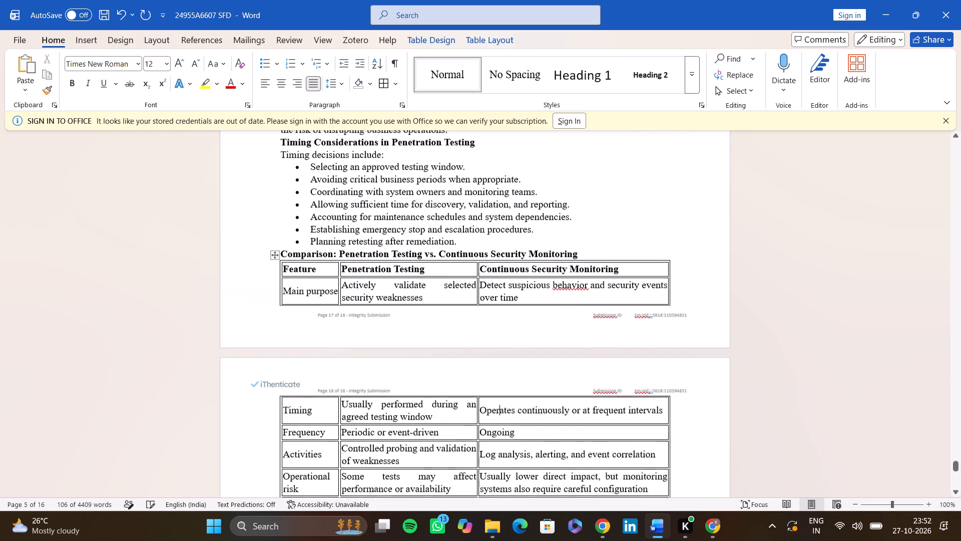
pyautogui.scroll(-5, 502, 208)
pyautogui.scroll(1, 502, 208)
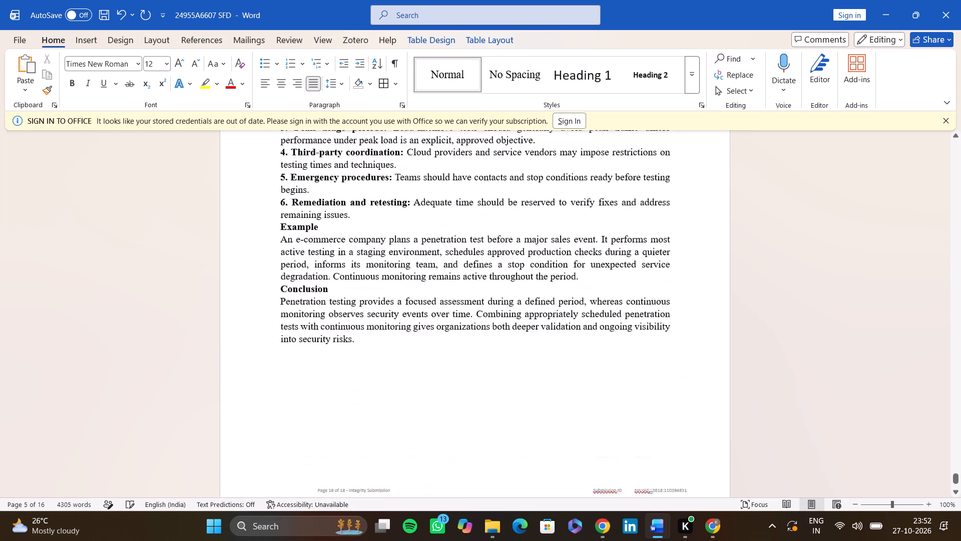
pyautogui.scroll(6, 502, 208)
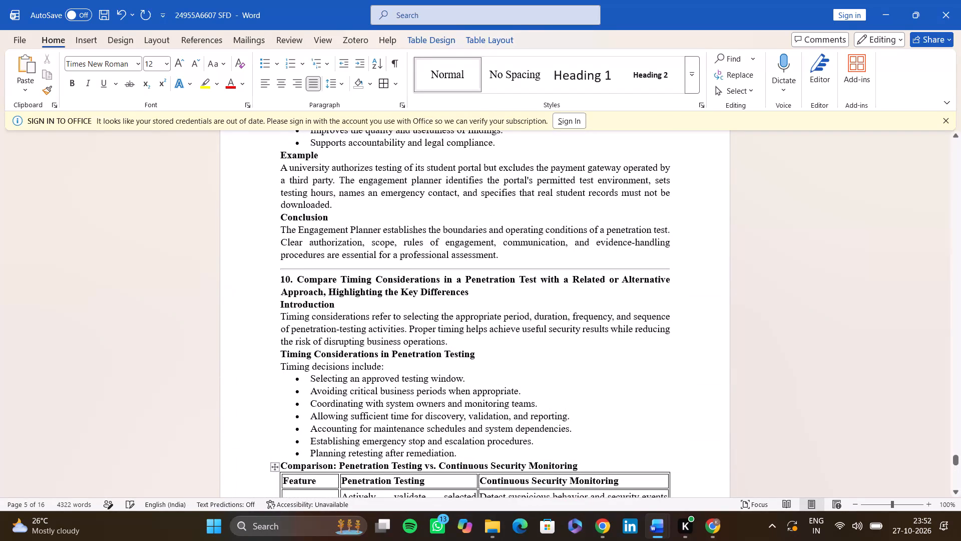
pyautogui.scroll(5, 502, 208)
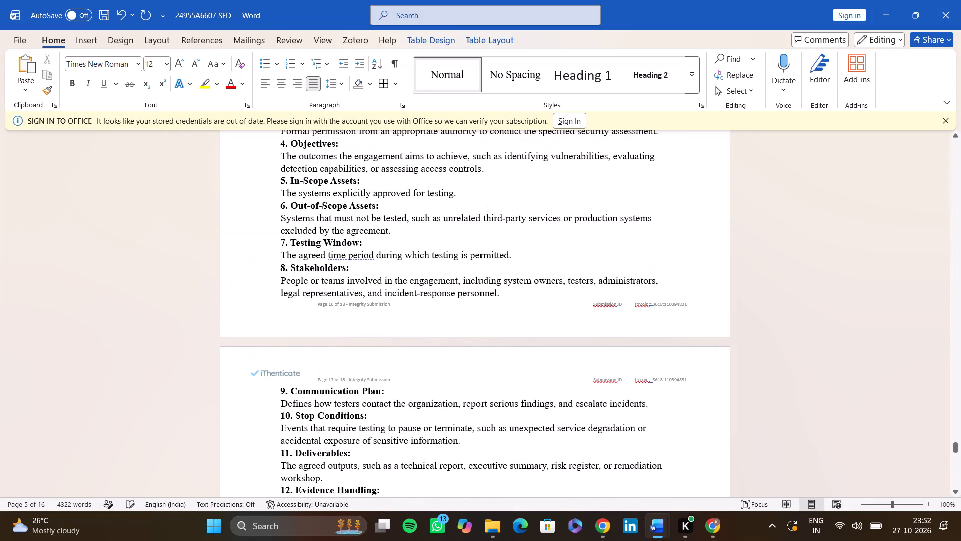